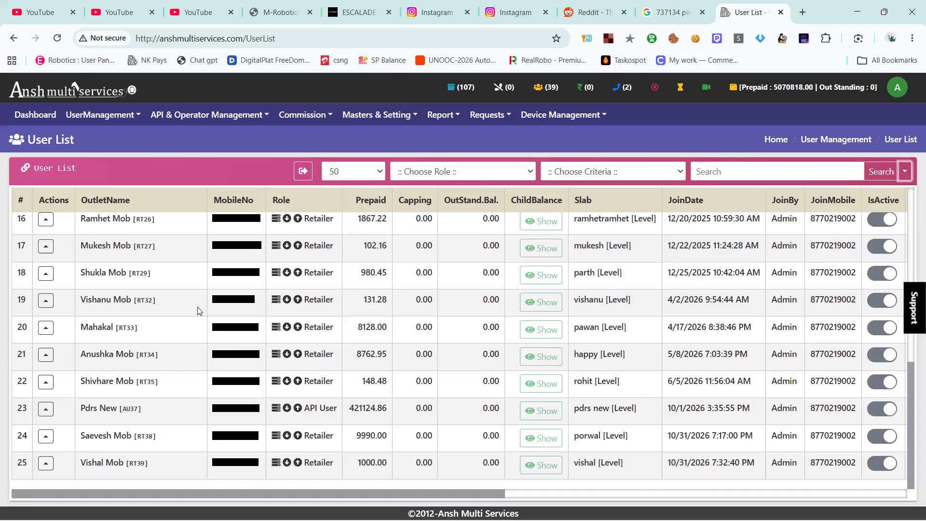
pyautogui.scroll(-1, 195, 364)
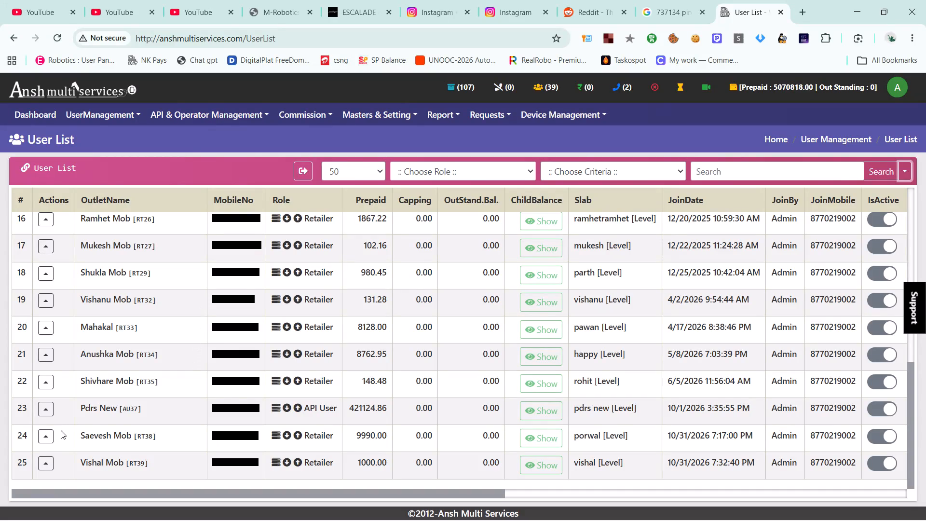
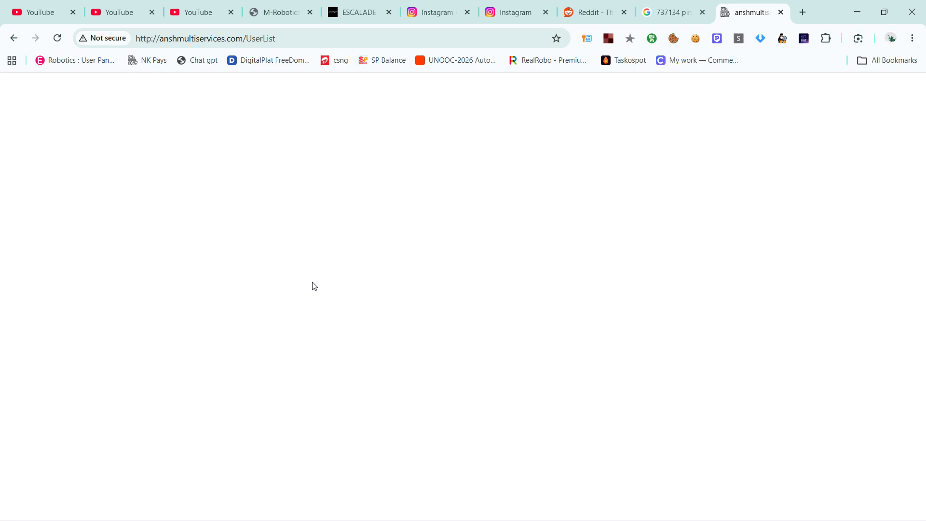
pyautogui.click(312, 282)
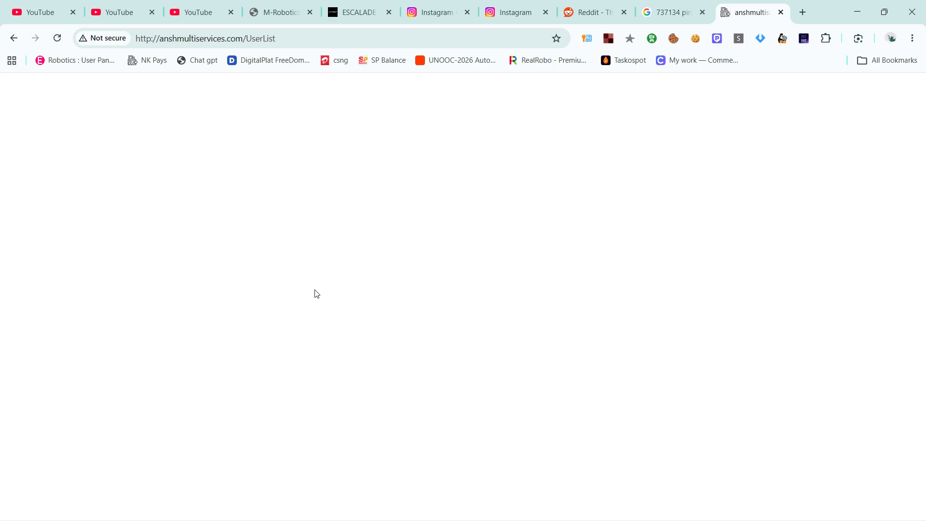
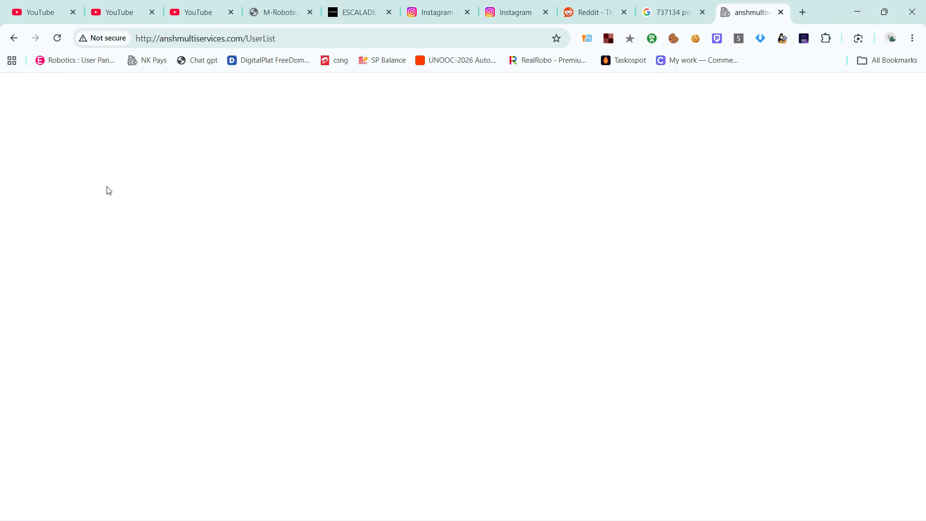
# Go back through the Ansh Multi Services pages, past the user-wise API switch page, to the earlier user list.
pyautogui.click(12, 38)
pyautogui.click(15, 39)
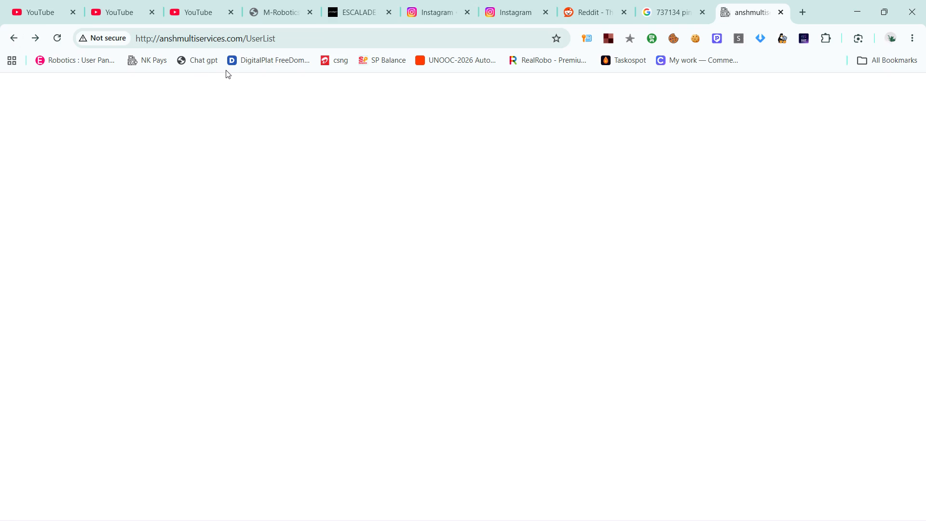
# Close the blank Ansh Multi Services tab and open a new browser tab in its place.
pyautogui.click(783, 12)
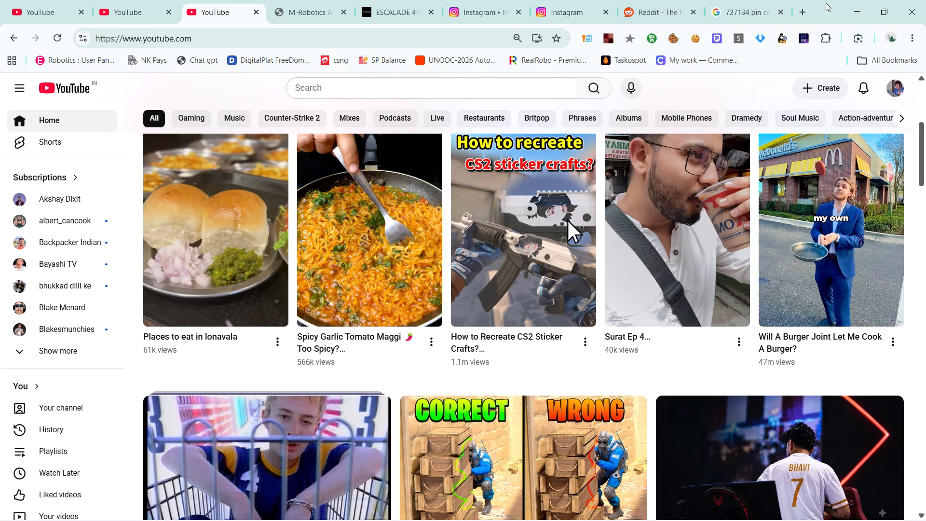
pyautogui.click(804, 12)
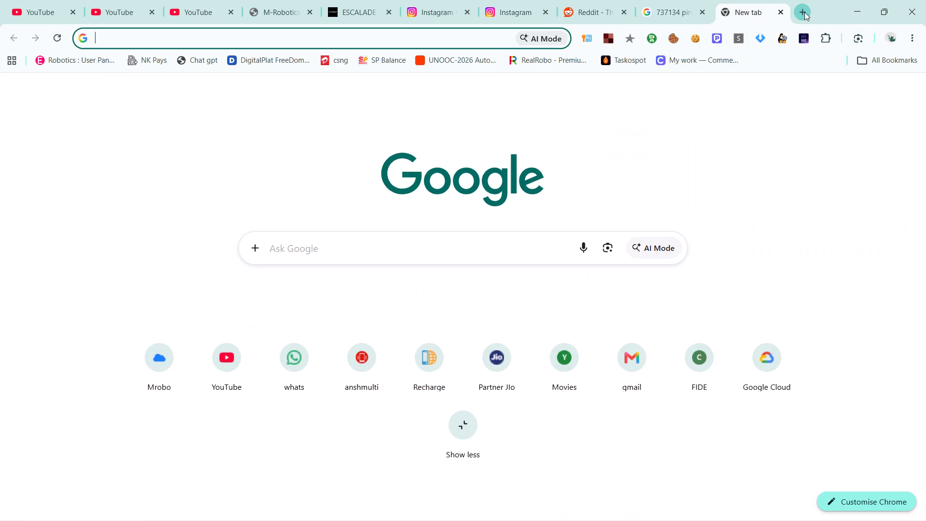
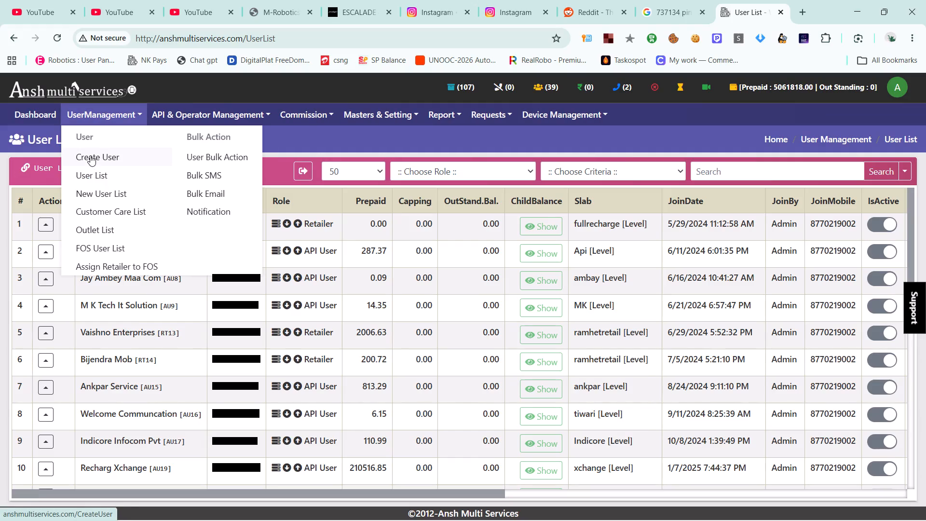
# Start a new user creation form with the Test 2 [Level] slab and the Retailer role.
pyautogui.click(90, 155)
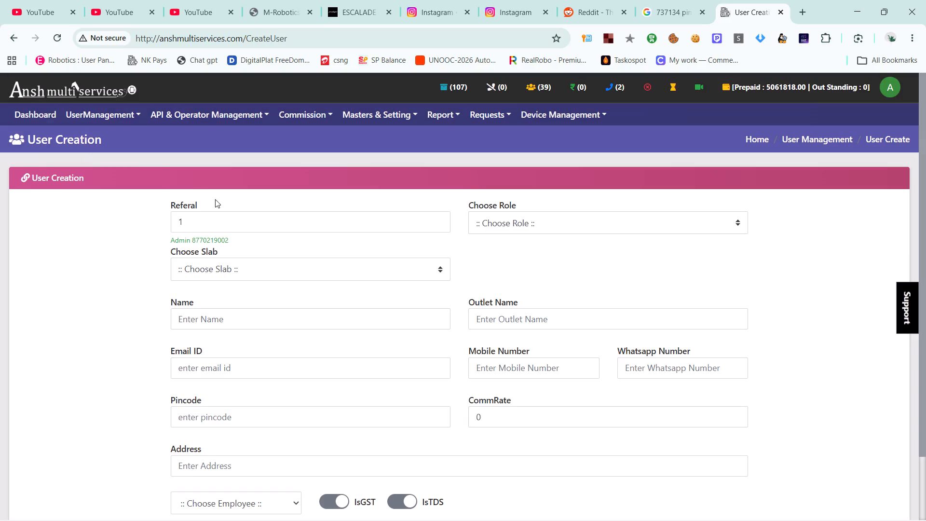
pyautogui.click(232, 268)
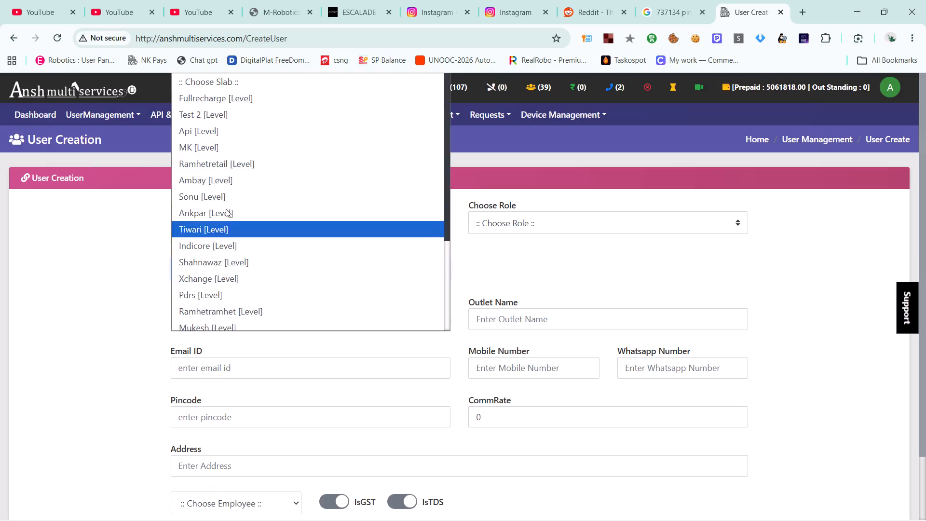
pyautogui.click(214, 113)
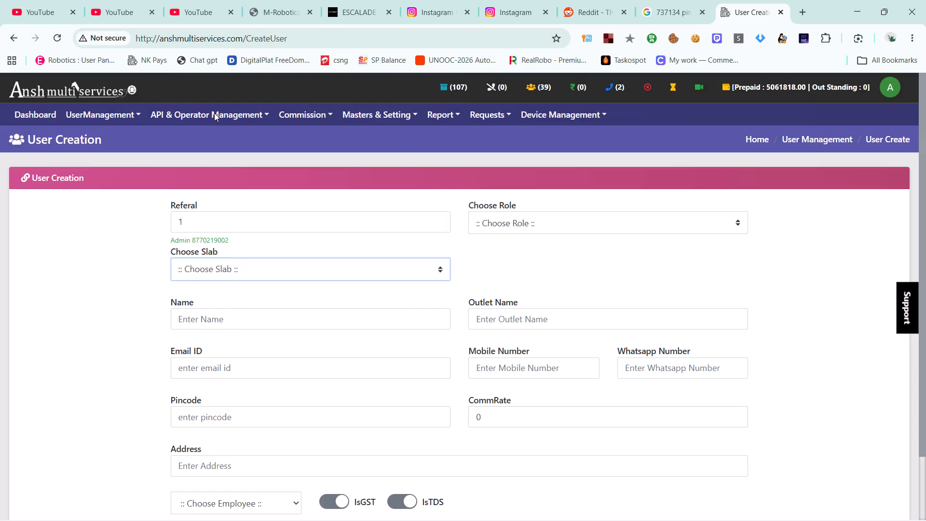
pyautogui.click(527, 221)
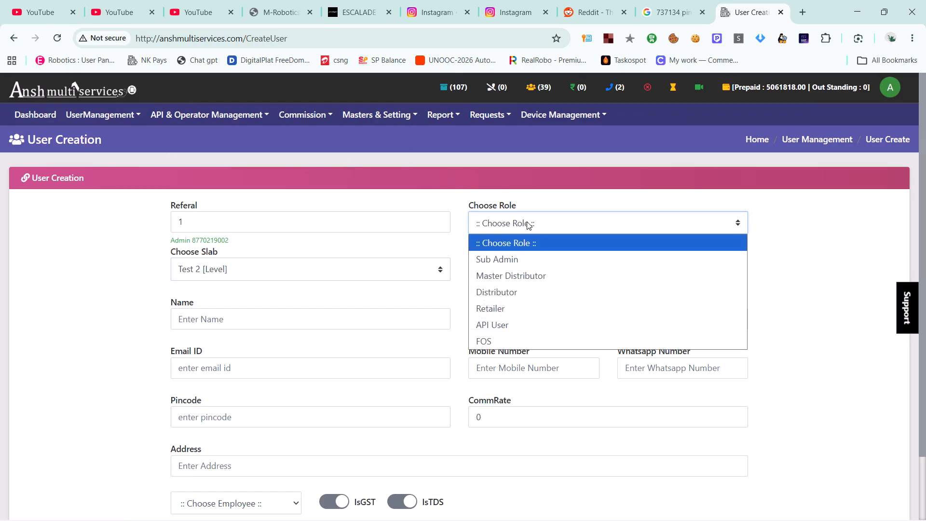
pyautogui.click(510, 308)
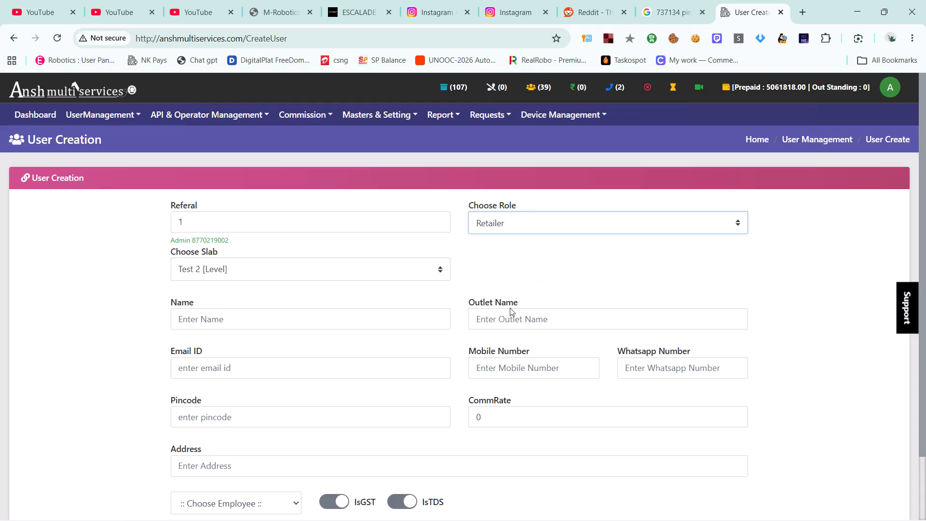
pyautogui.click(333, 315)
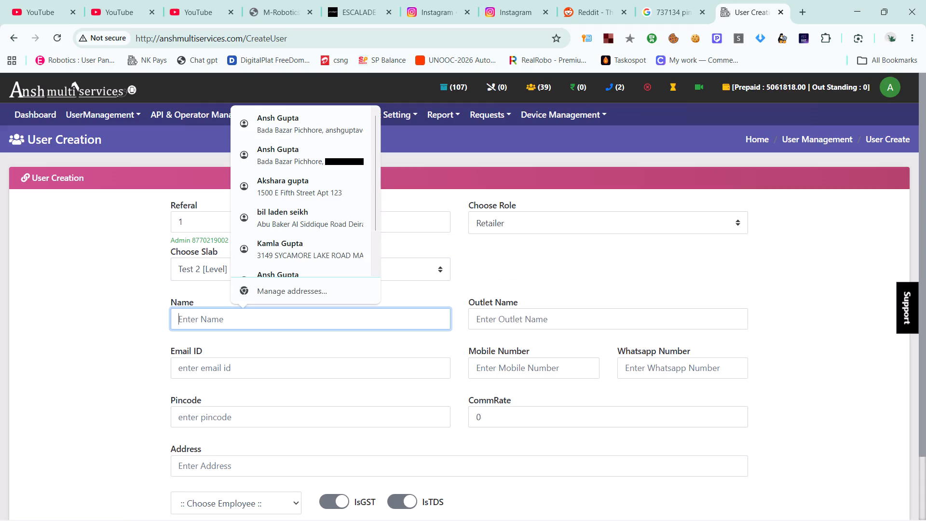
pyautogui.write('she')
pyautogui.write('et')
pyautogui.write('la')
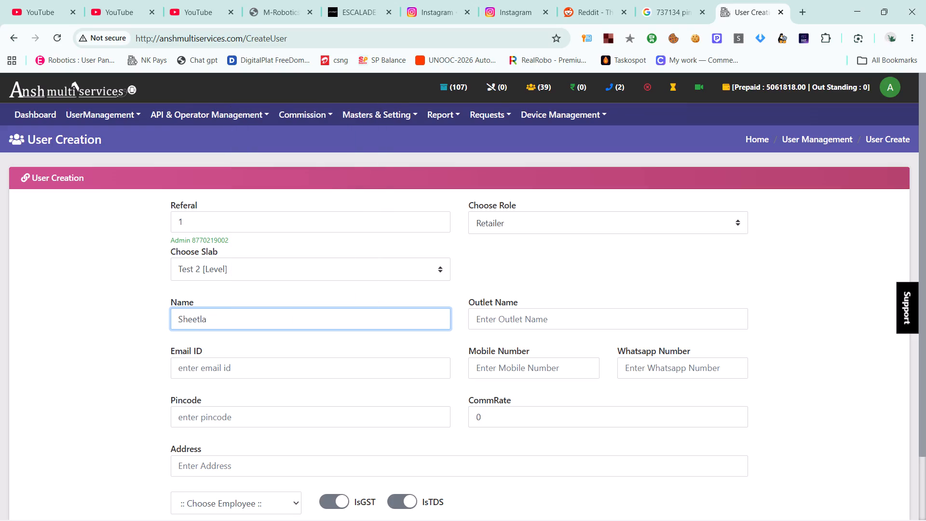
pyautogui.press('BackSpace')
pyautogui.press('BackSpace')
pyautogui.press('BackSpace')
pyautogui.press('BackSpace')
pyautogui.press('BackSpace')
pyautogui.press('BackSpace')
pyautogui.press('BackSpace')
# Enter the new retailer's full name in the user creation form.
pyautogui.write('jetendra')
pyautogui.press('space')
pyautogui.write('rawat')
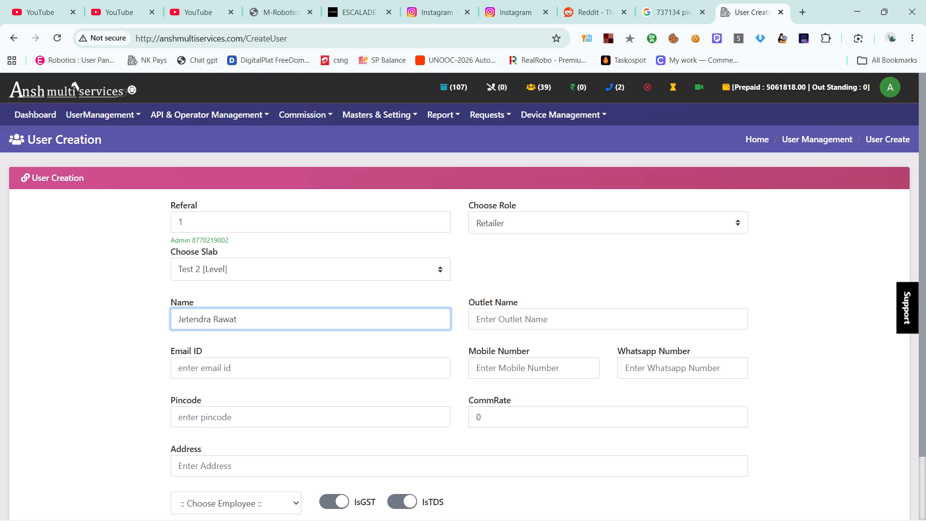
# Set the new retailer's outlet name to Sheetla Mob.
pyautogui.click(522, 315)
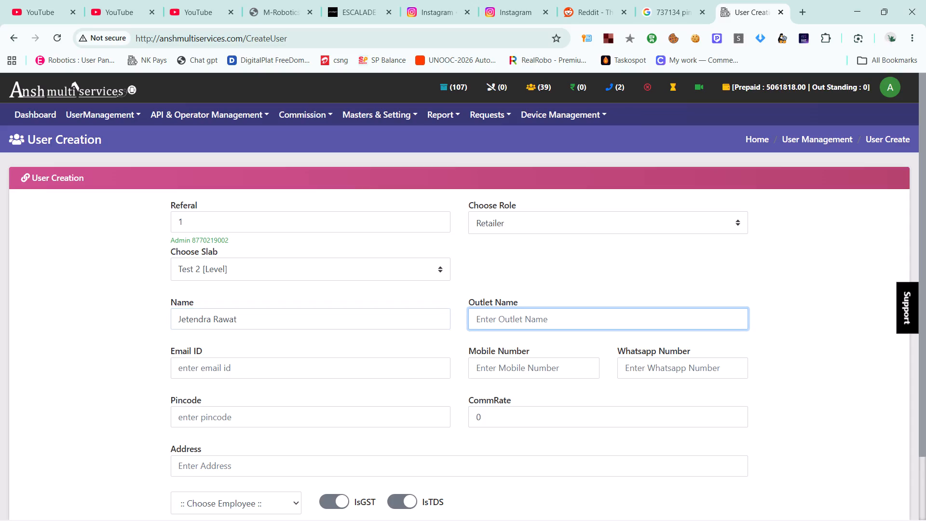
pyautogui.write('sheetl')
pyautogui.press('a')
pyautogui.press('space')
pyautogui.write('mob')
# Enter the new retailer's email address in the user creation form.
pyautogui.click(372, 363)
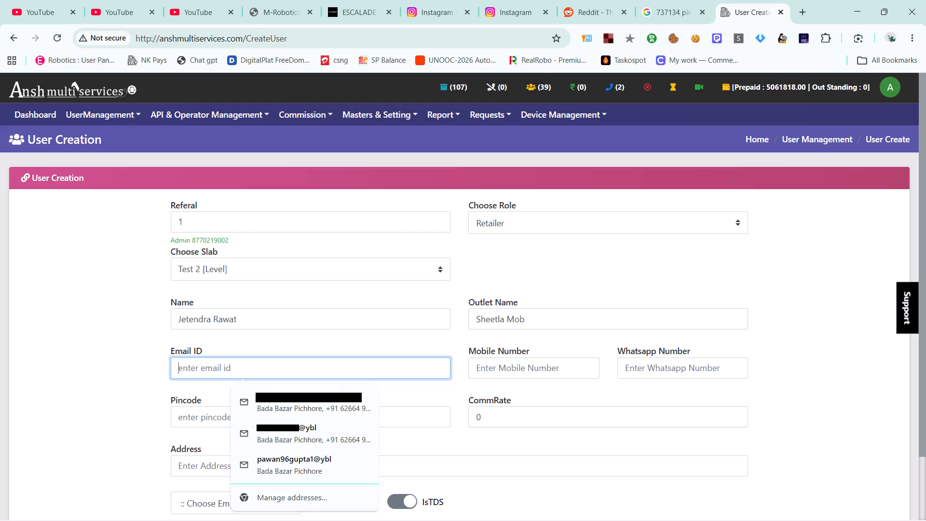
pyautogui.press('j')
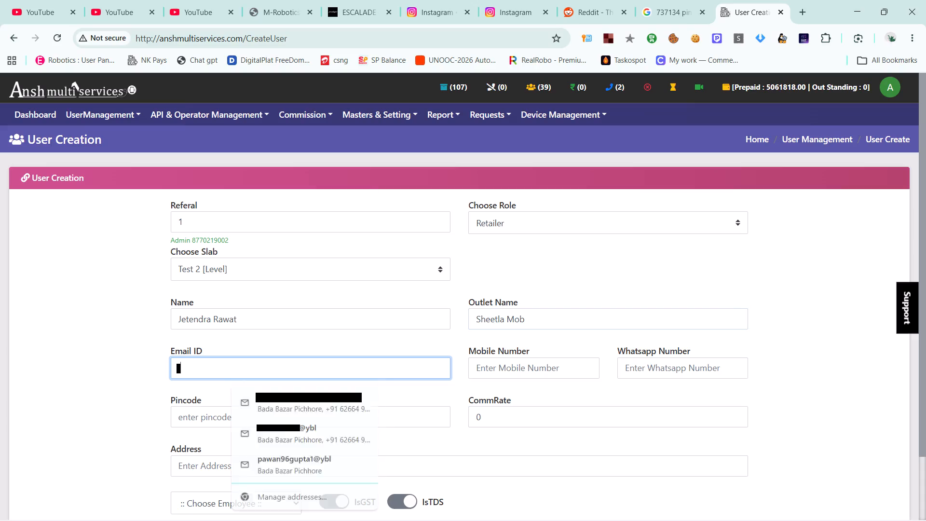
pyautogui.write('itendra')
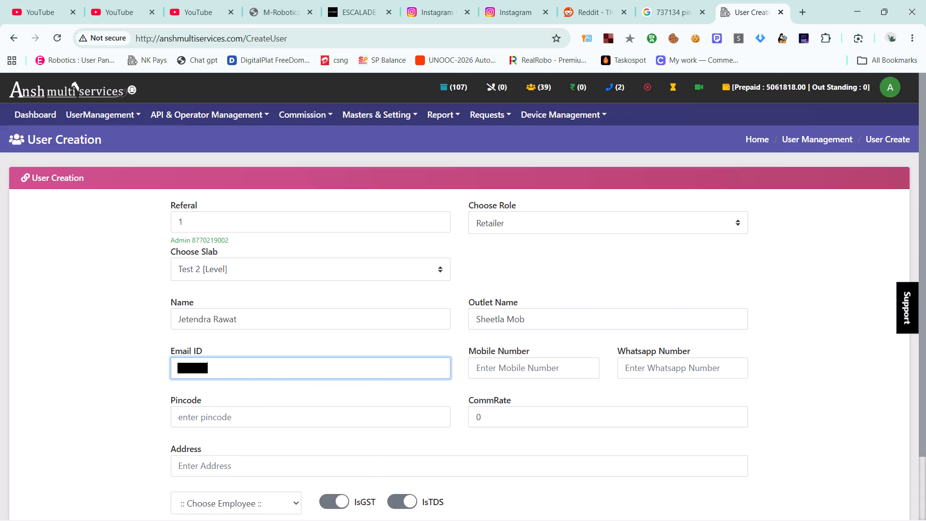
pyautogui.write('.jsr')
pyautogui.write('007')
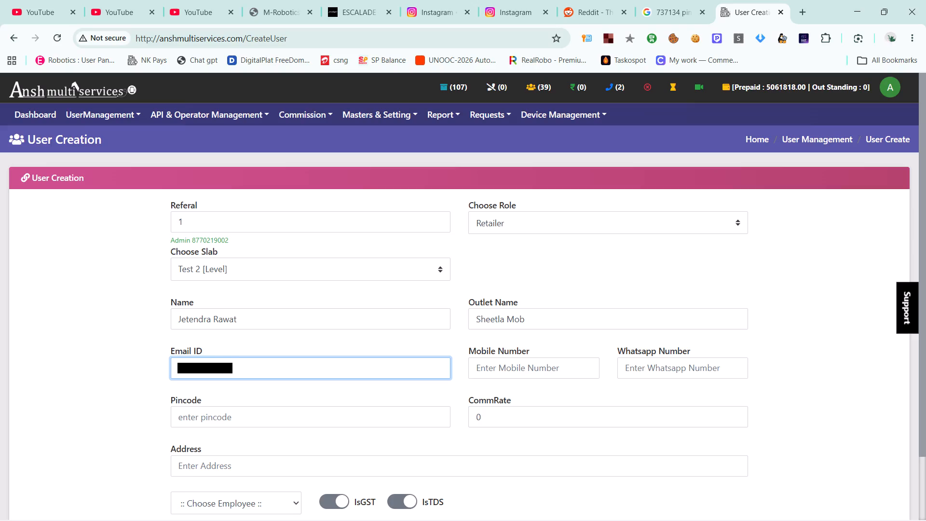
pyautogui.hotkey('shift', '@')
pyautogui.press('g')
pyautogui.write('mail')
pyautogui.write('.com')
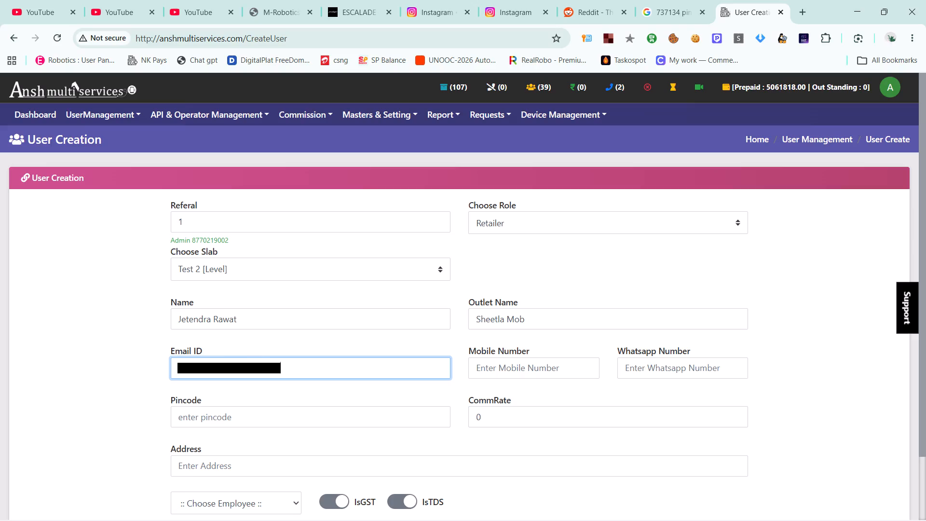
# Enter the new retailer's pincode in the user creation form.
pyautogui.click(332, 417)
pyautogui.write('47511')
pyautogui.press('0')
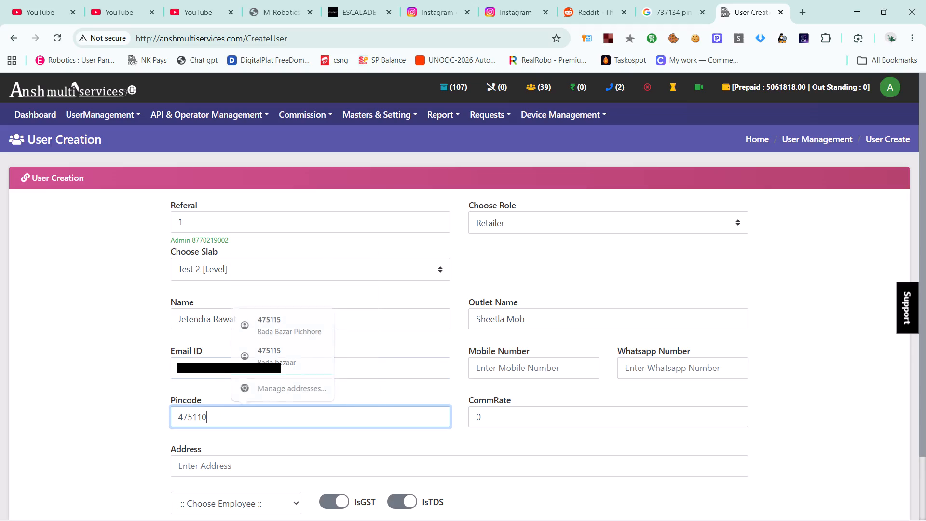
# Enter the new retailer's mobile number in the user creation form.
pyautogui.click(503, 361)
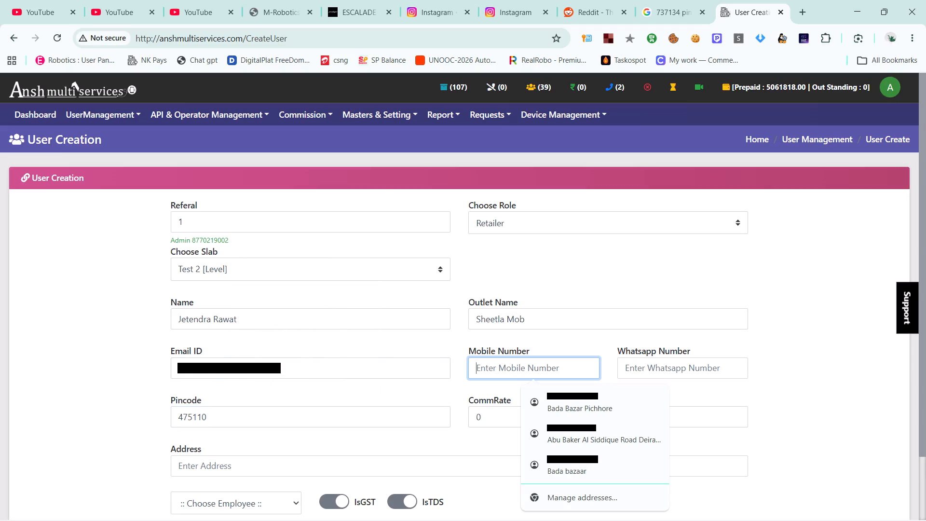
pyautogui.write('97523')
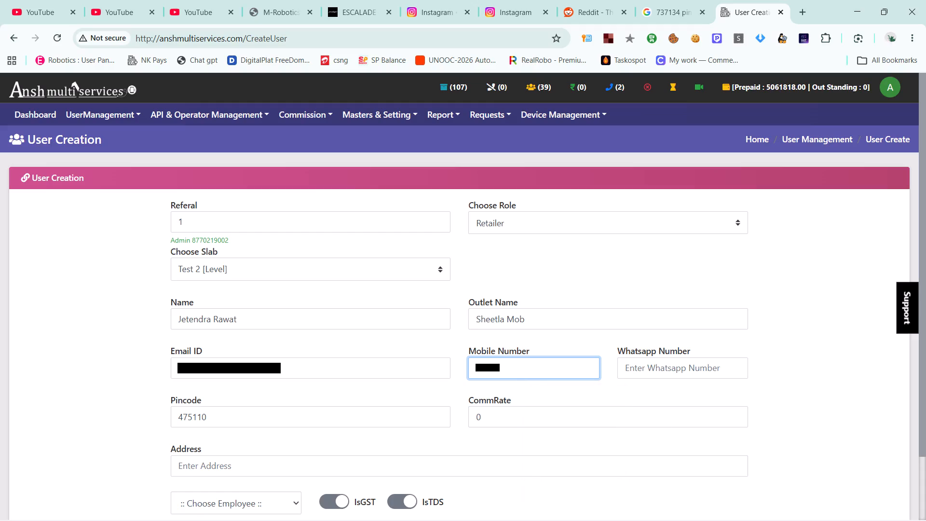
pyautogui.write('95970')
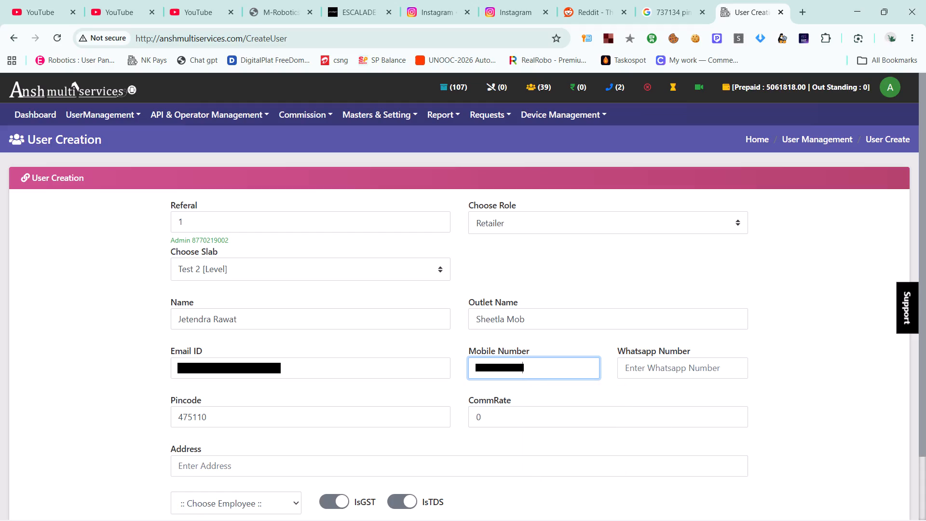
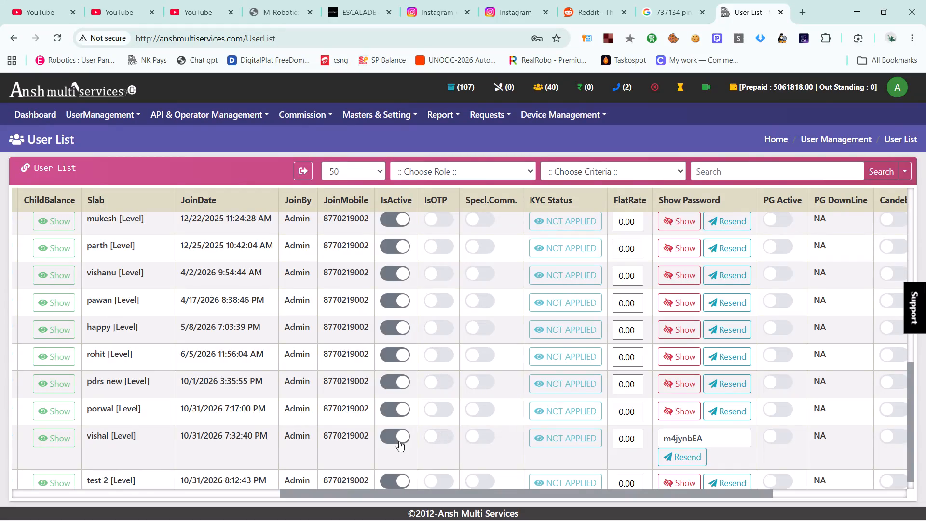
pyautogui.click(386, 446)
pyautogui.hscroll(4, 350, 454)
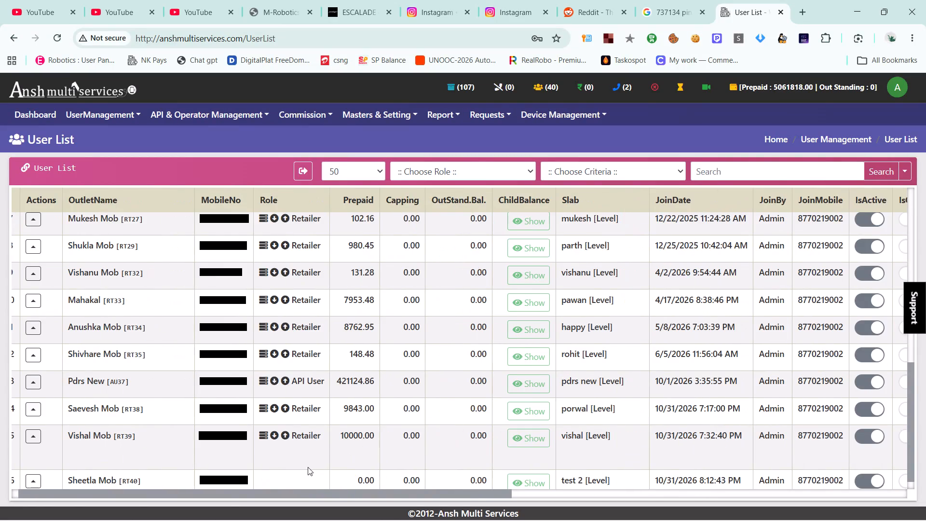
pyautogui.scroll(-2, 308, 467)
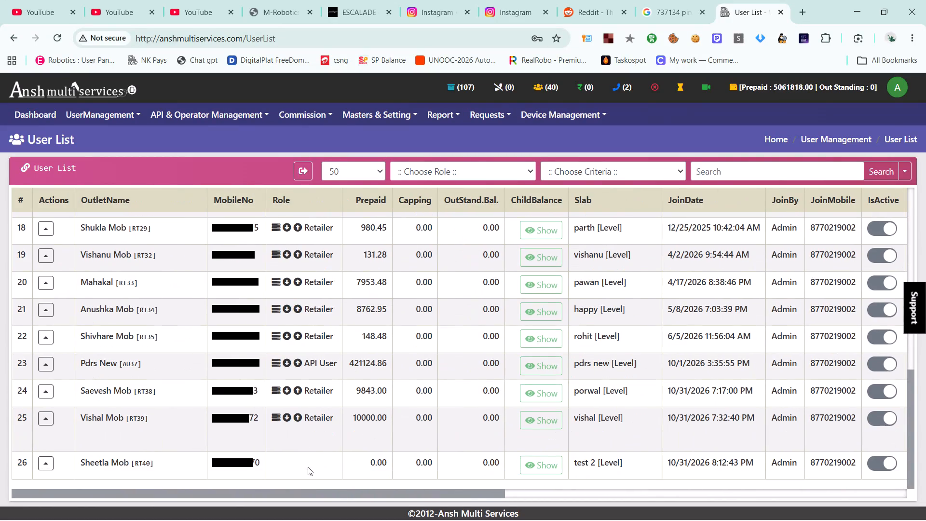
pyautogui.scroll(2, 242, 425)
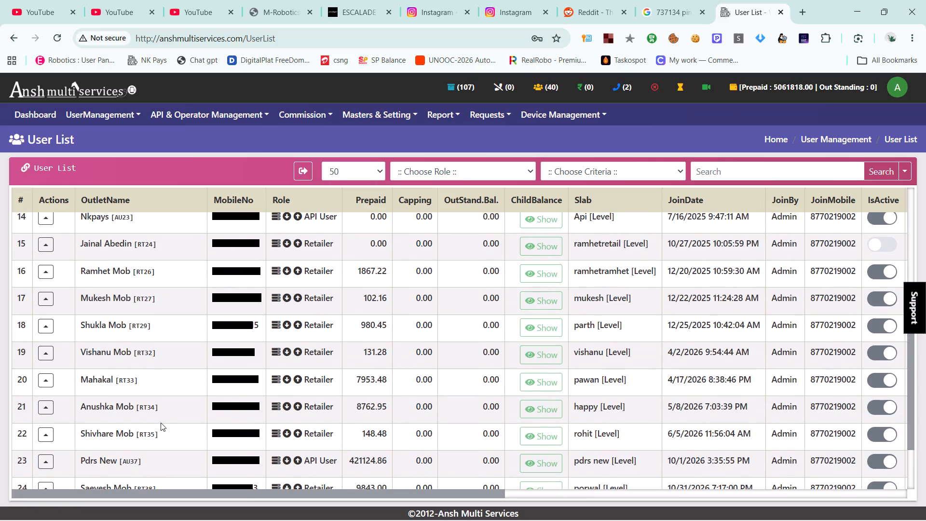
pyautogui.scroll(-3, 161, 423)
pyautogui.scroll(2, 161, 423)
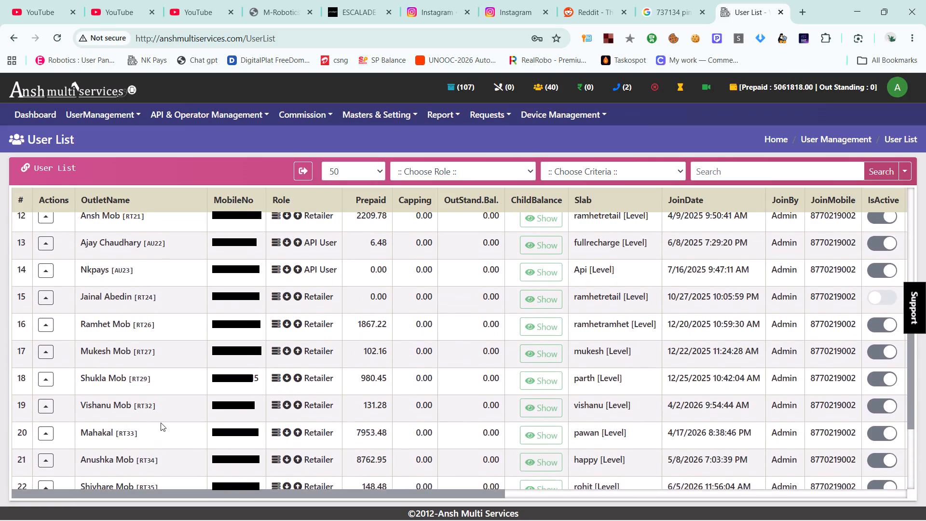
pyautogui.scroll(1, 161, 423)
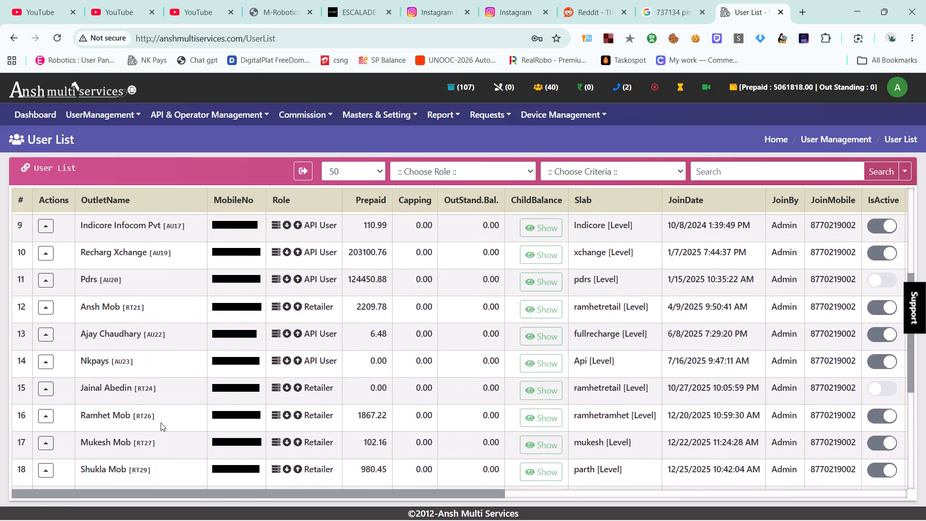
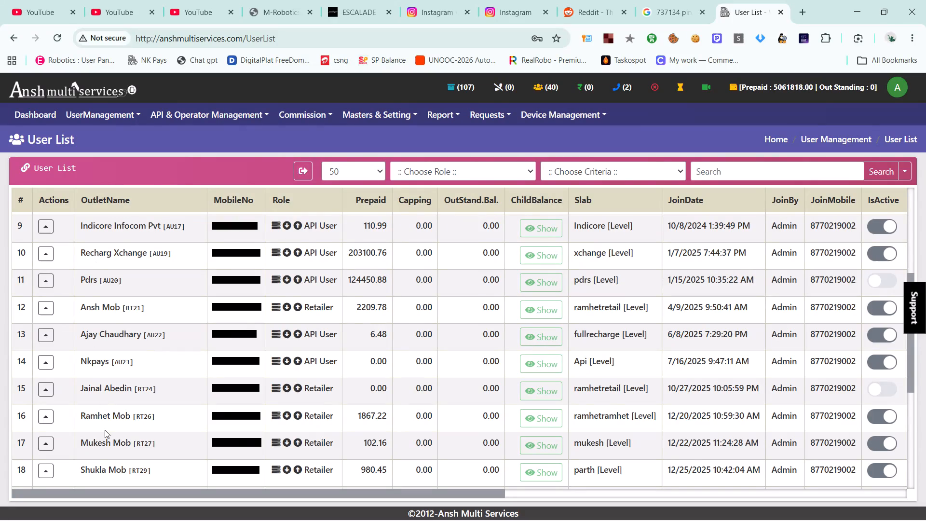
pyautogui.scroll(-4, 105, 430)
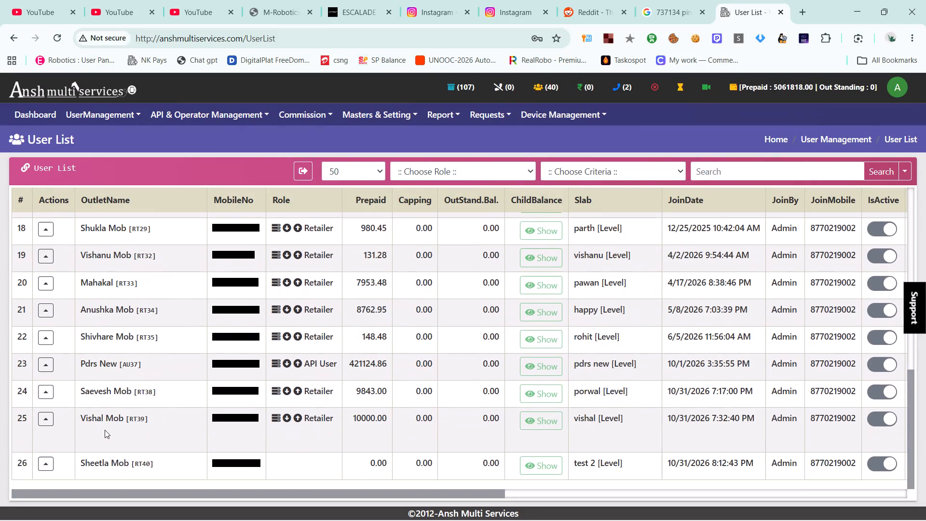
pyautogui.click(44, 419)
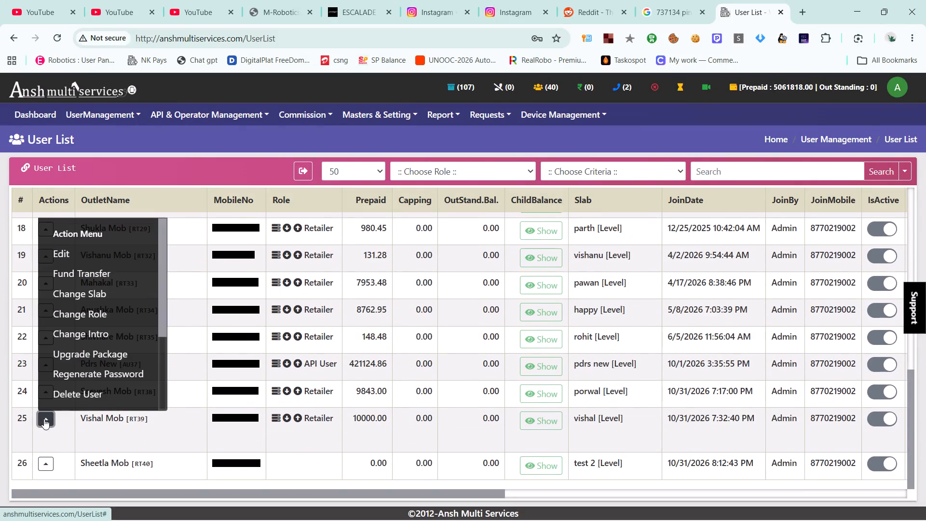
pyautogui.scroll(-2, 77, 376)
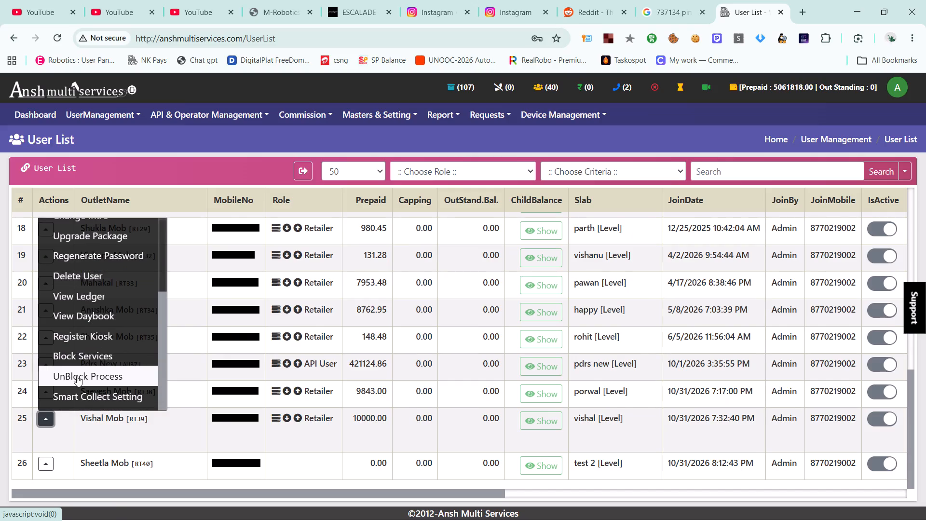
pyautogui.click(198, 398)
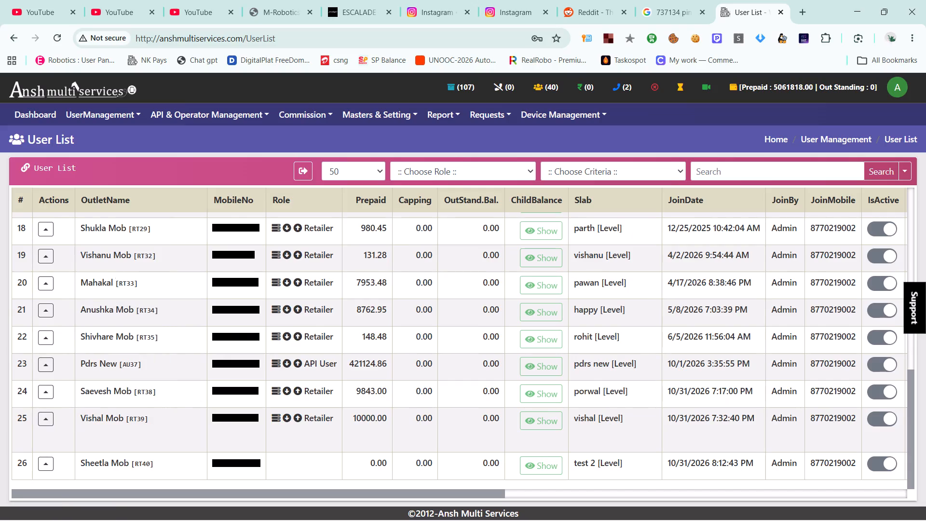
# Reload the User List page to refresh the retailer entries.
pyautogui.click(59, 35)
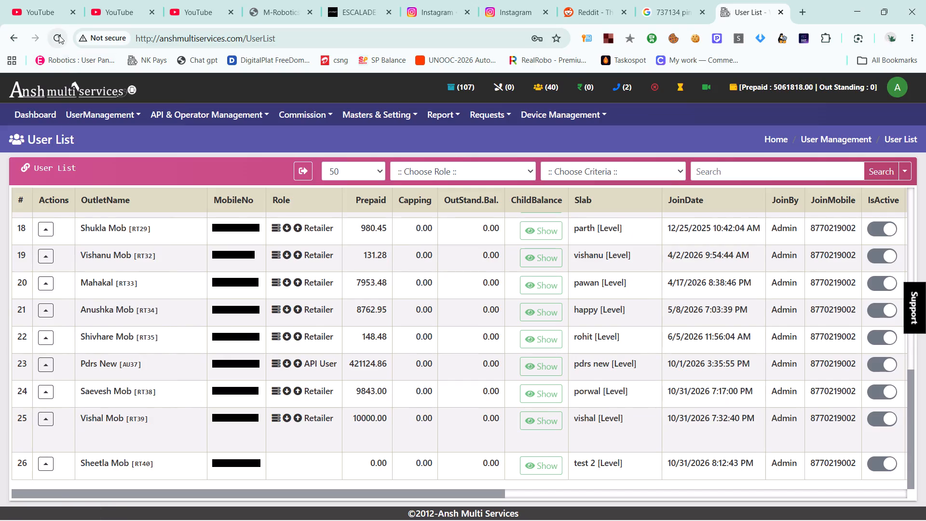
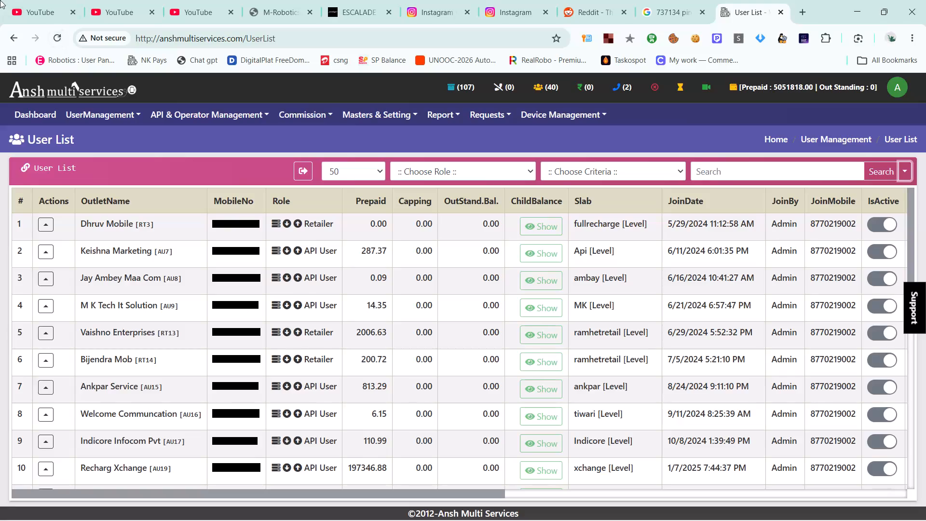
# Start a new user creation form with the Test 2 [Level] slab and the Retailer role.
pyautogui.click(85, 117)
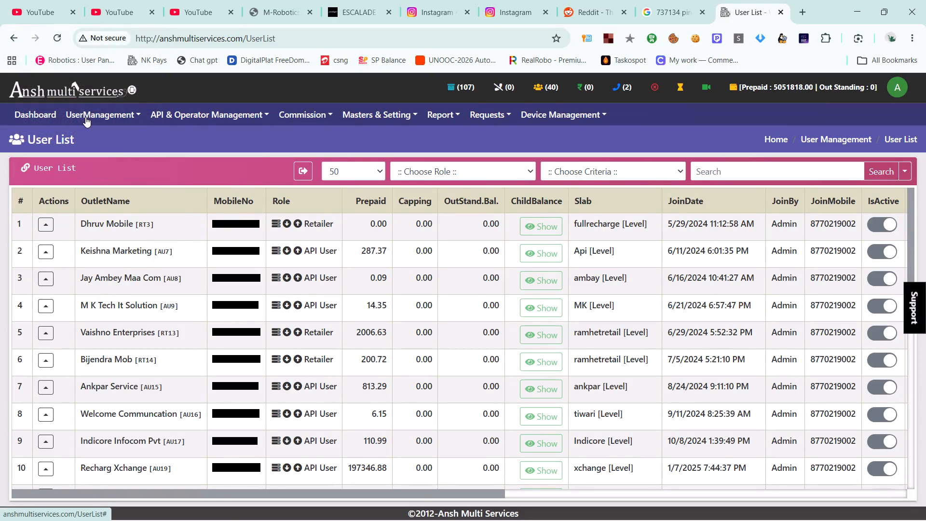
pyautogui.click(96, 157)
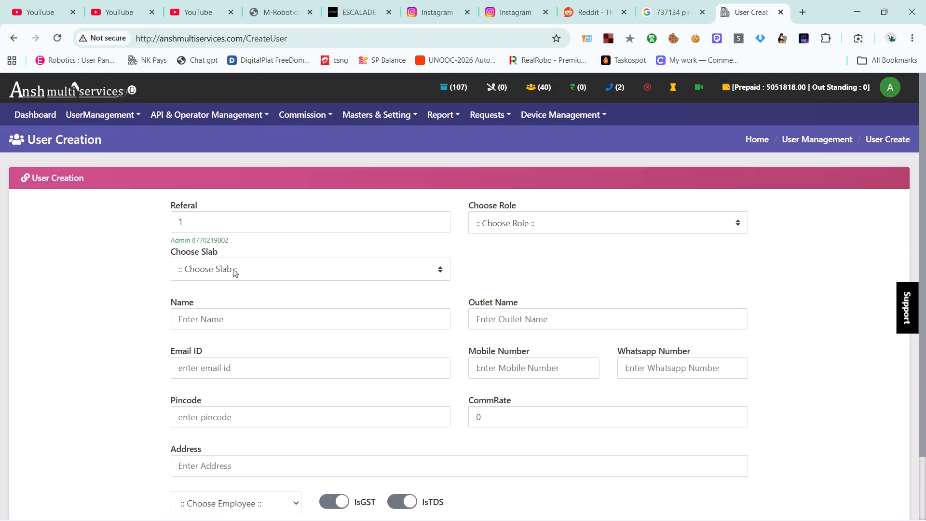
pyautogui.click(234, 274)
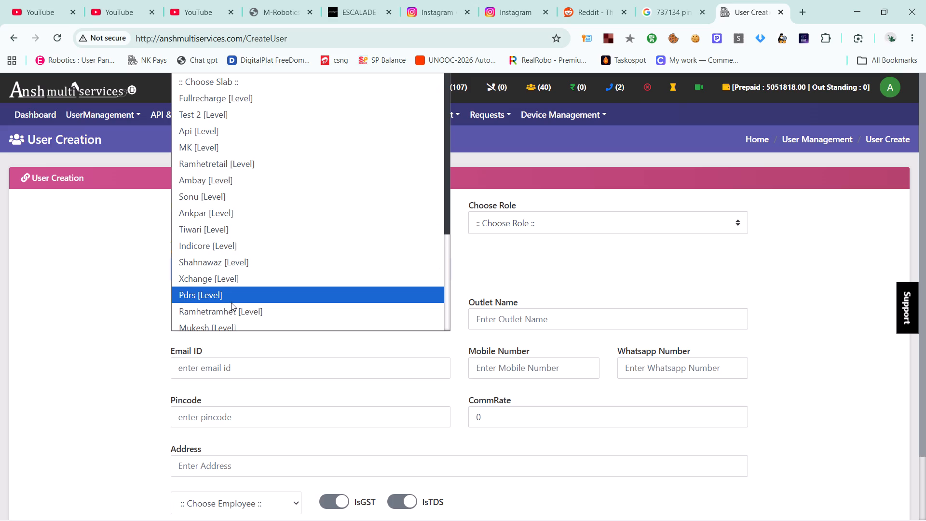
pyautogui.click(208, 114)
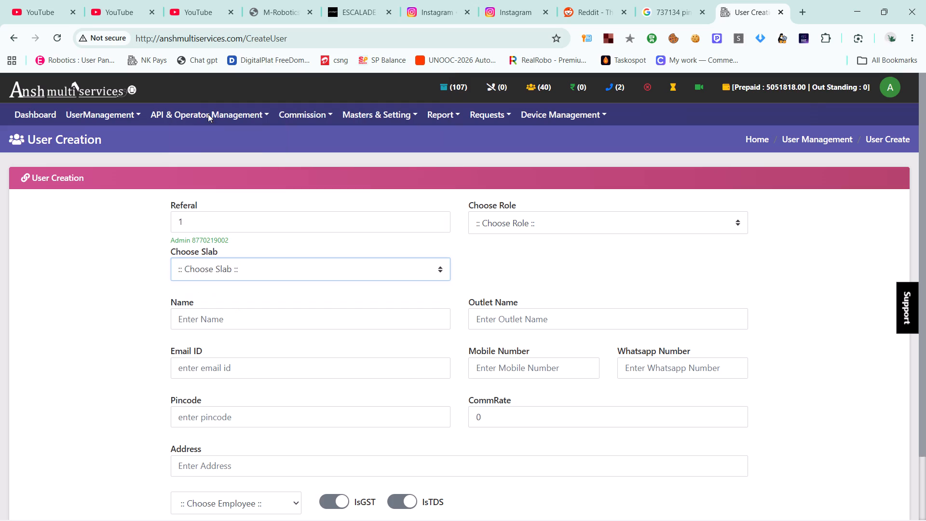
pyautogui.click(503, 225)
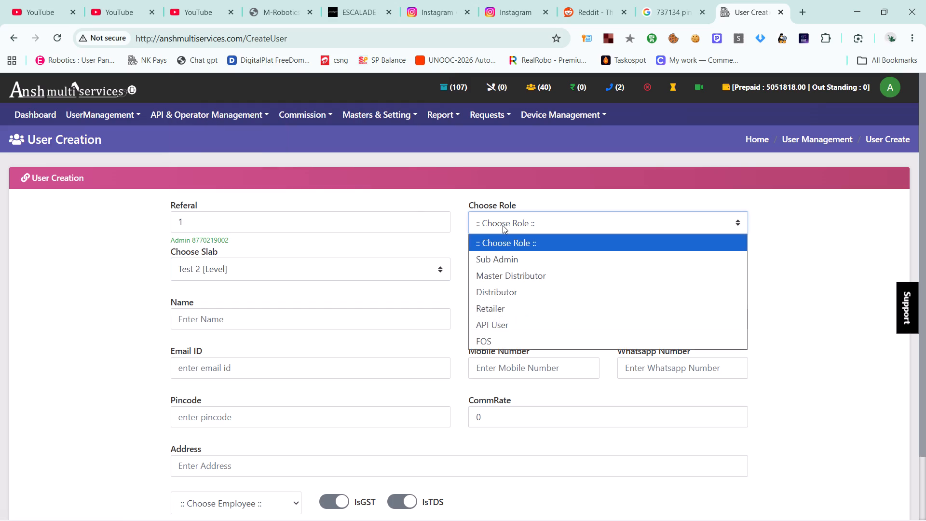
pyautogui.click(500, 310)
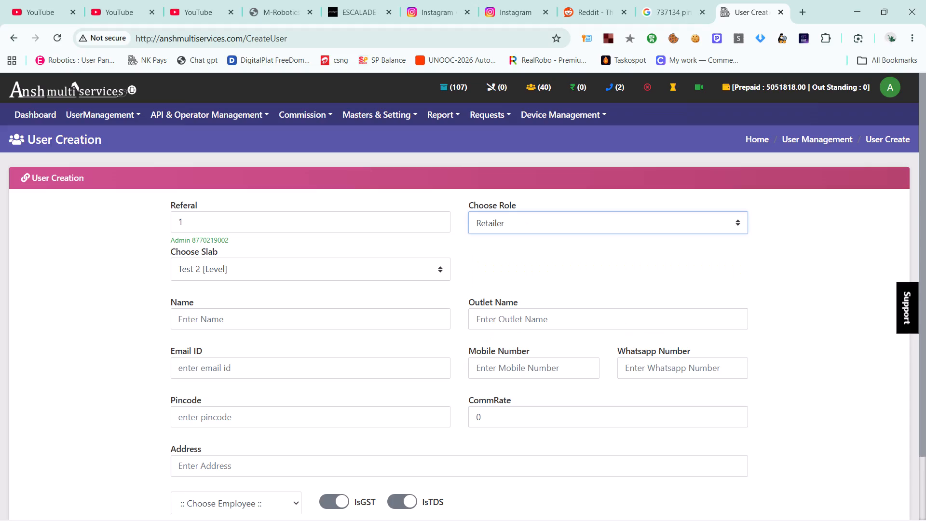
# Enter the retailer contact's name and set the outlet name to Shivam Marketing.
pyautogui.click(301, 311)
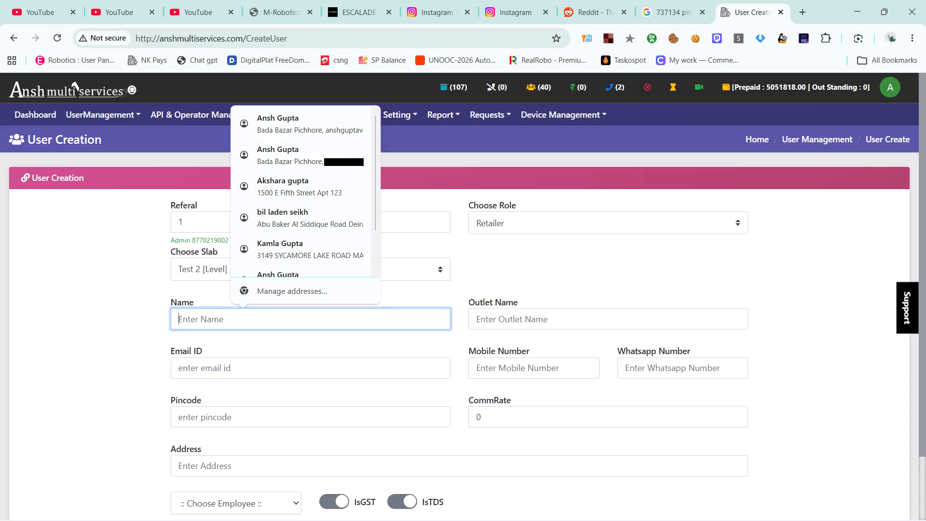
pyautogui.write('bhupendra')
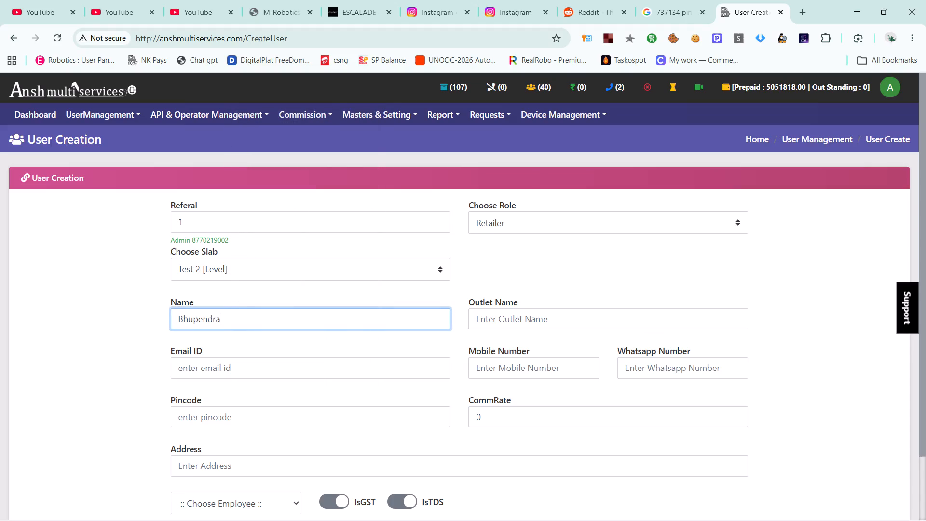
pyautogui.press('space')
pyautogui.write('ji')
pyautogui.click(508, 316)
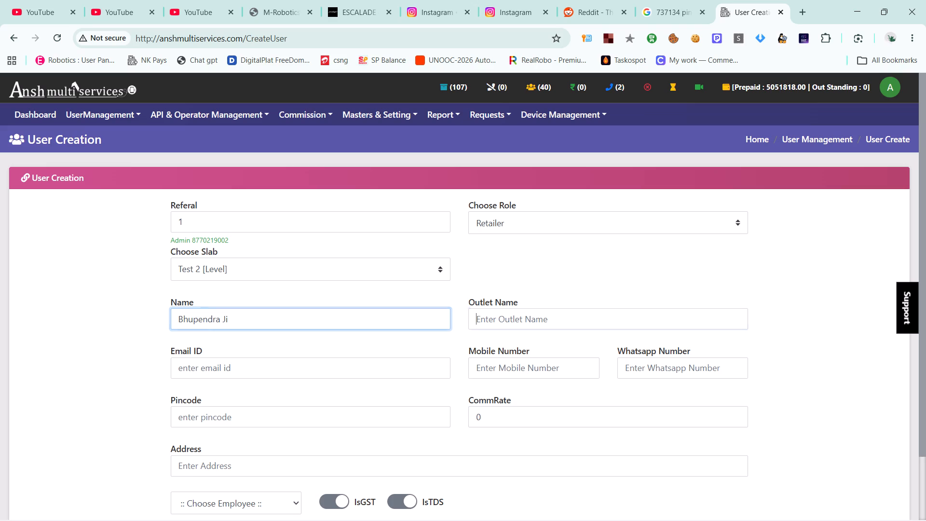
pyautogui.write('shi')
pyautogui.write('va')
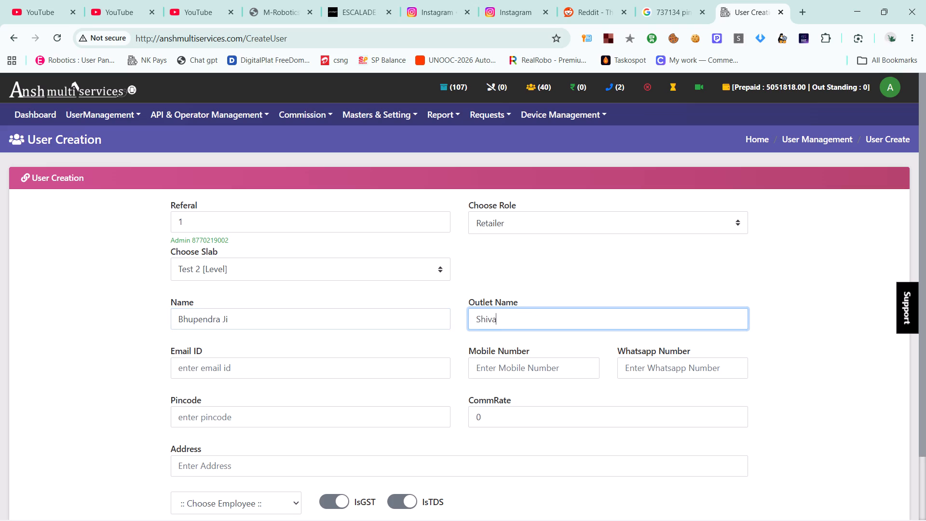
pyautogui.write('m marketing')
# Fill in the email ID for the Shivam Marketing retailer.
pyautogui.click(307, 365)
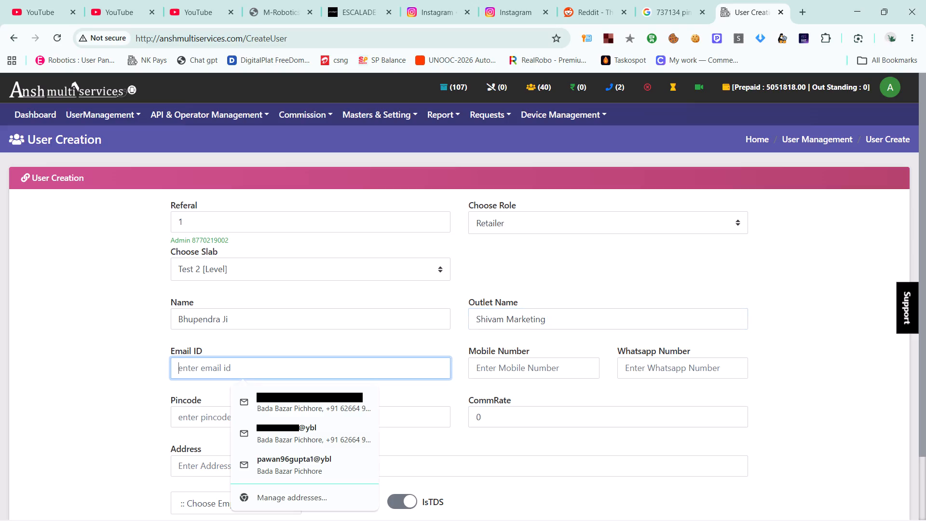
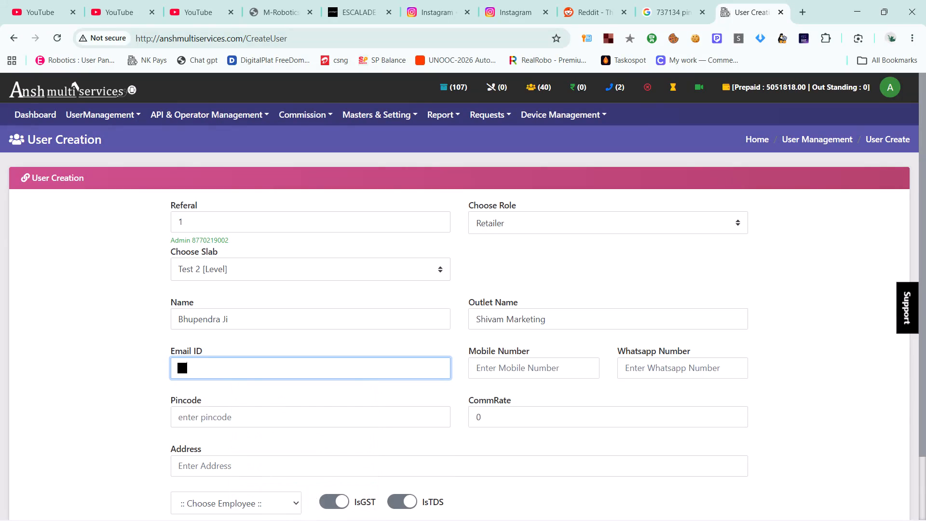
# Continue entering the email address in the Email ID field for the Shivam Marketing retailer.
pyautogui.write('ash')
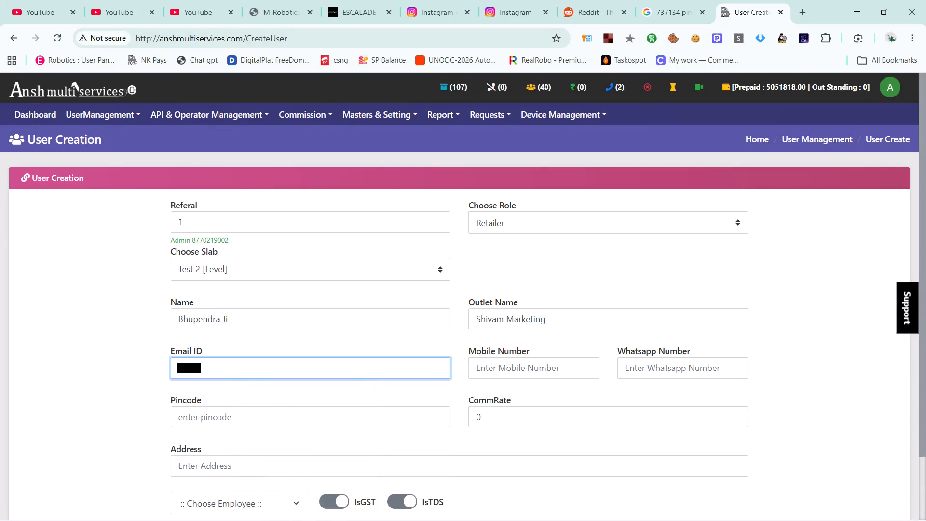
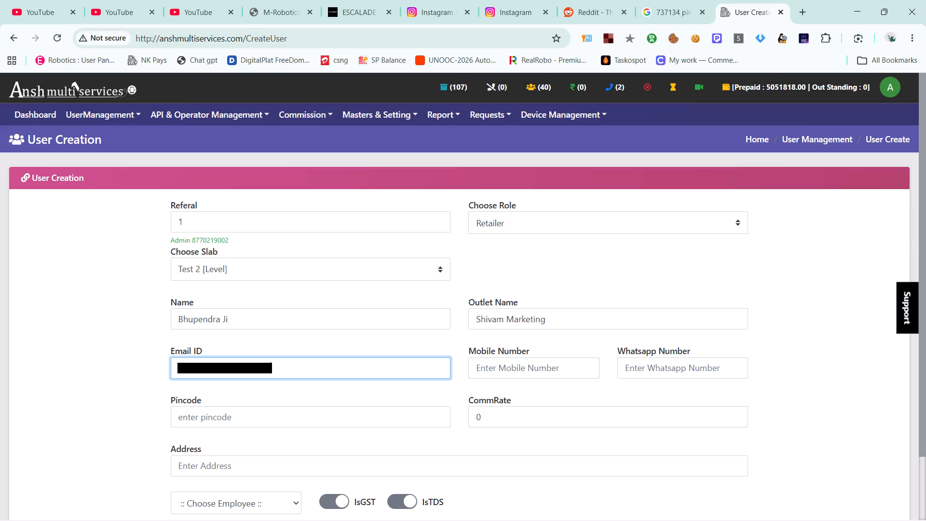
# Complete the retailer's email address in the Email ID field with the .com ending.
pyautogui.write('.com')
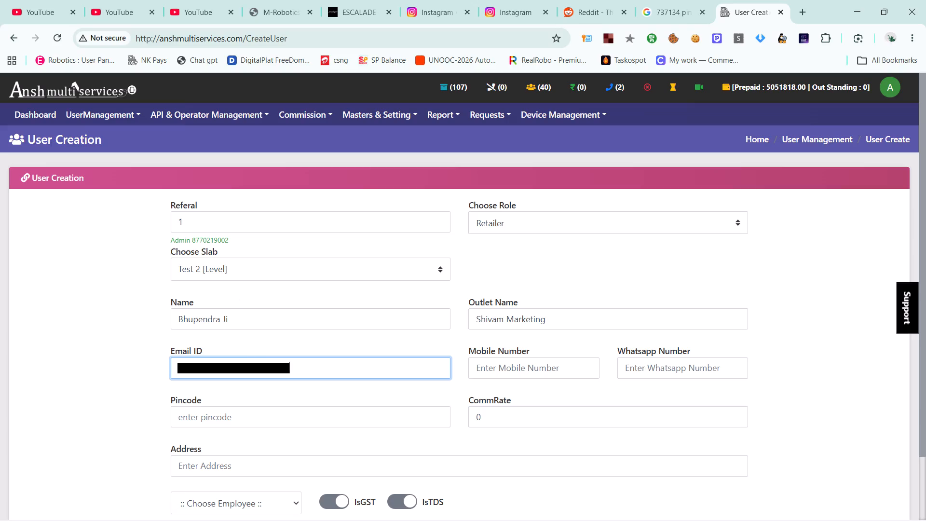
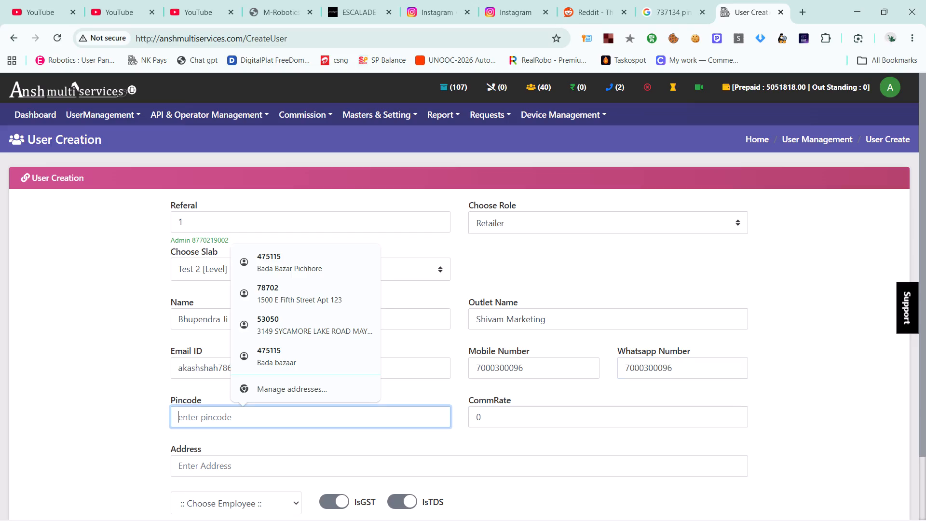
# Fill in the retailer's postal pincode and address for the Shivam Marketing outlet.
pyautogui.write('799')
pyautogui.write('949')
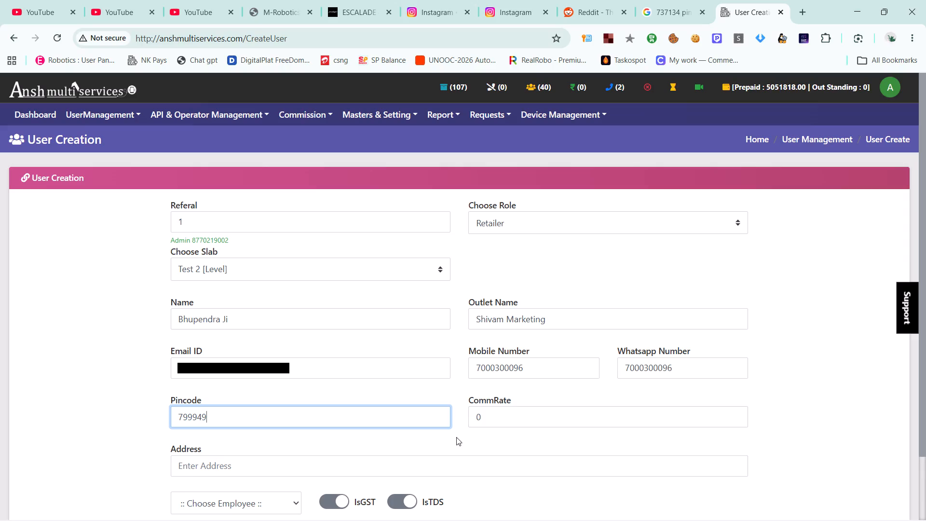
pyautogui.click(384, 464)
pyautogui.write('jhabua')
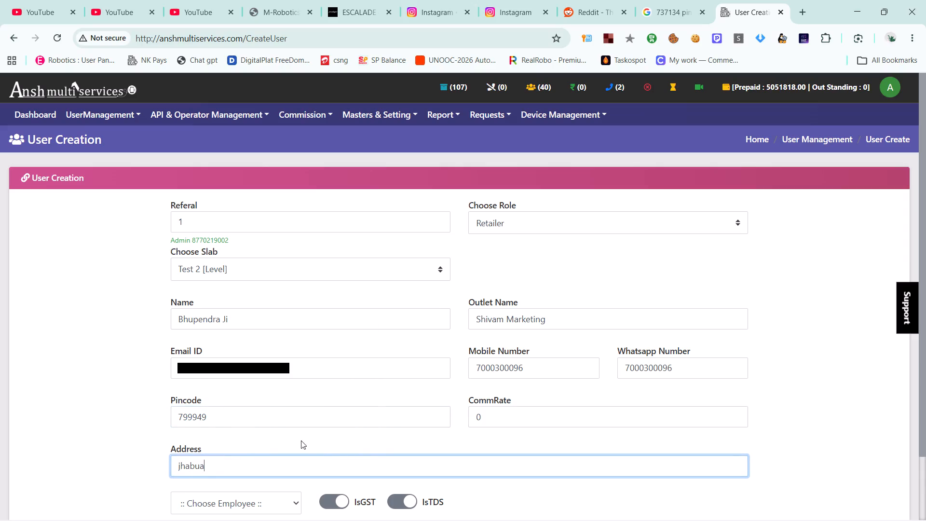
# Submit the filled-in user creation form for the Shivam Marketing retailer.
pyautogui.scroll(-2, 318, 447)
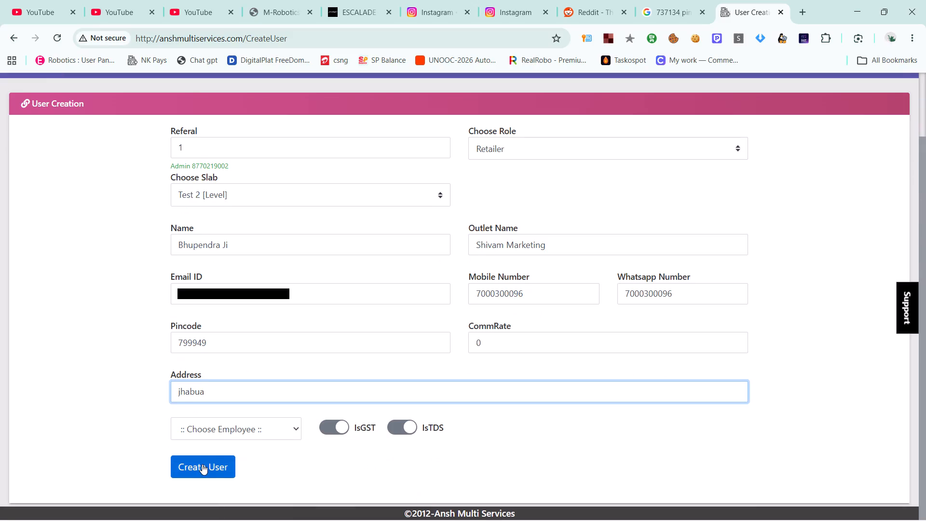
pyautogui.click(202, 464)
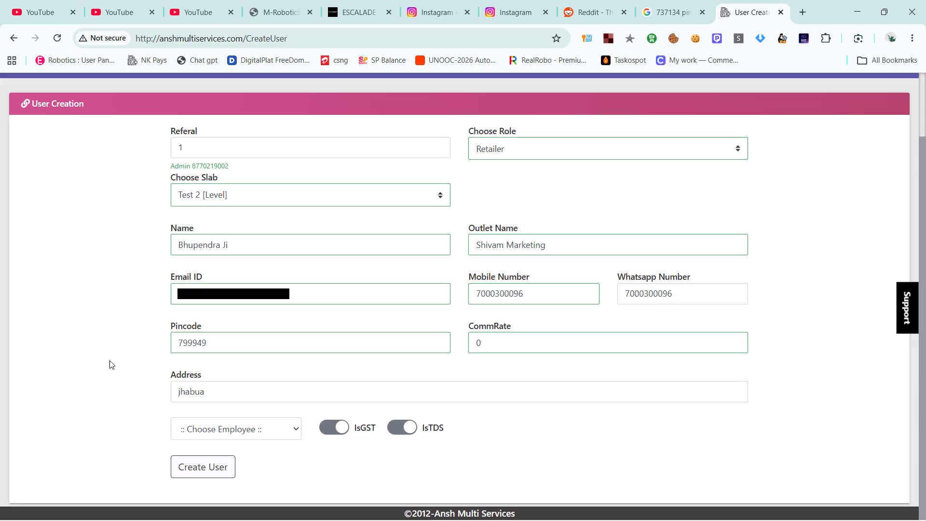
# Open the User List and check its most recent entries for the Shivam Marketing retailer.
pyautogui.scroll(2, 97, 312)
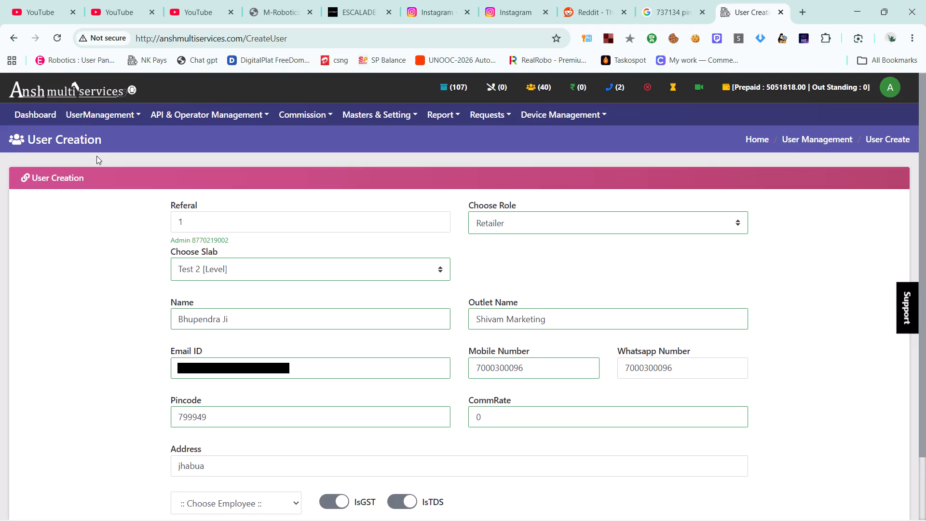
pyautogui.click(90, 110)
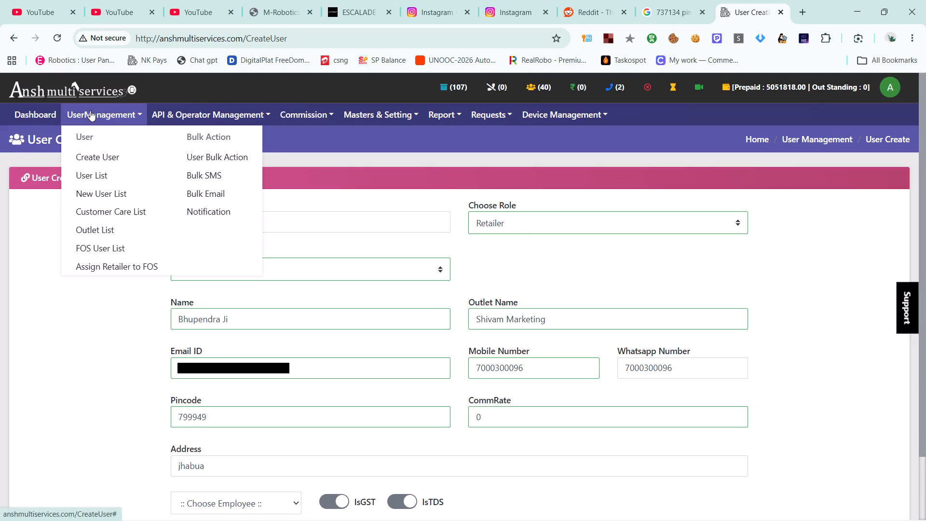
pyautogui.click(95, 173)
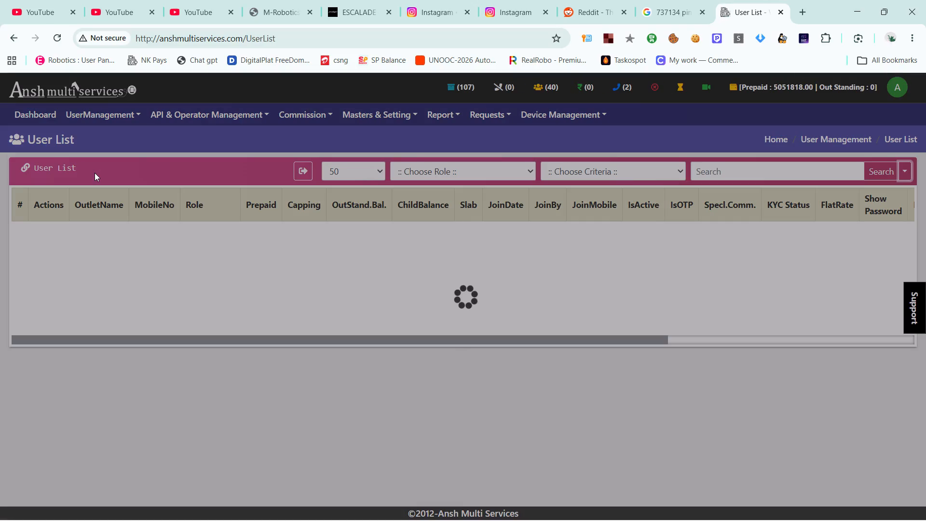
pyautogui.scroll(-3, 134, 294)
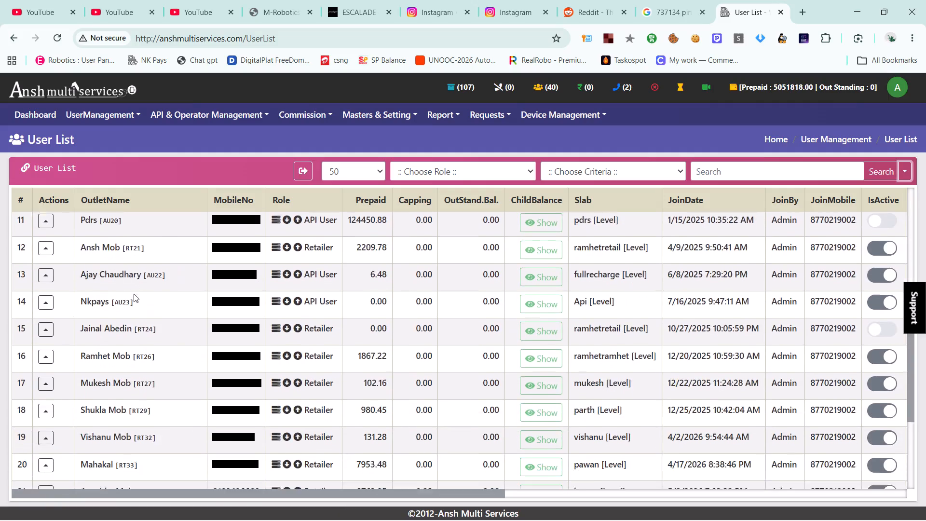
pyautogui.scroll(-3, 134, 294)
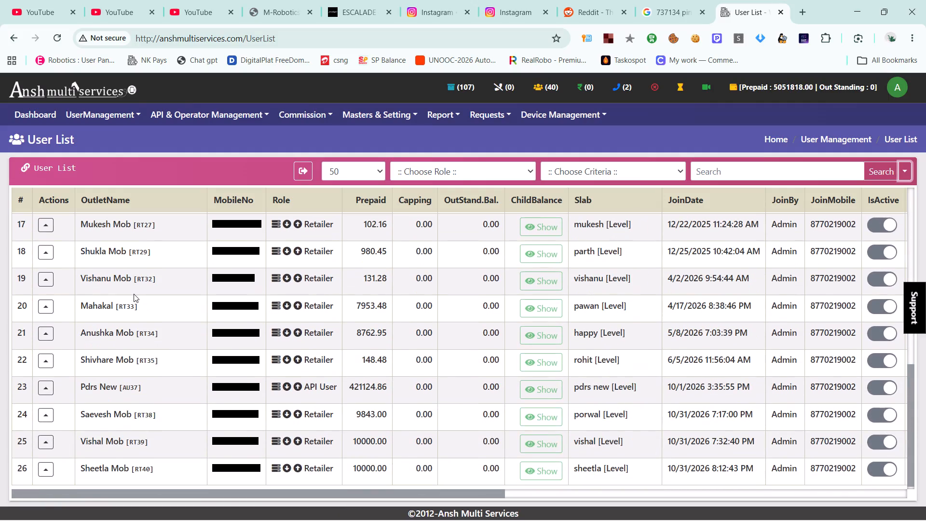
pyautogui.scroll(1, 134, 294)
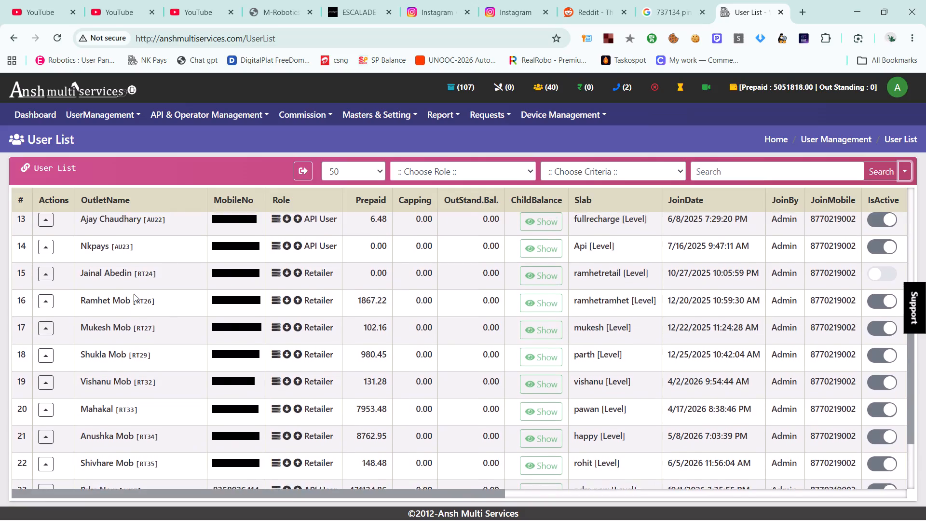
pyautogui.scroll(-1, 134, 294)
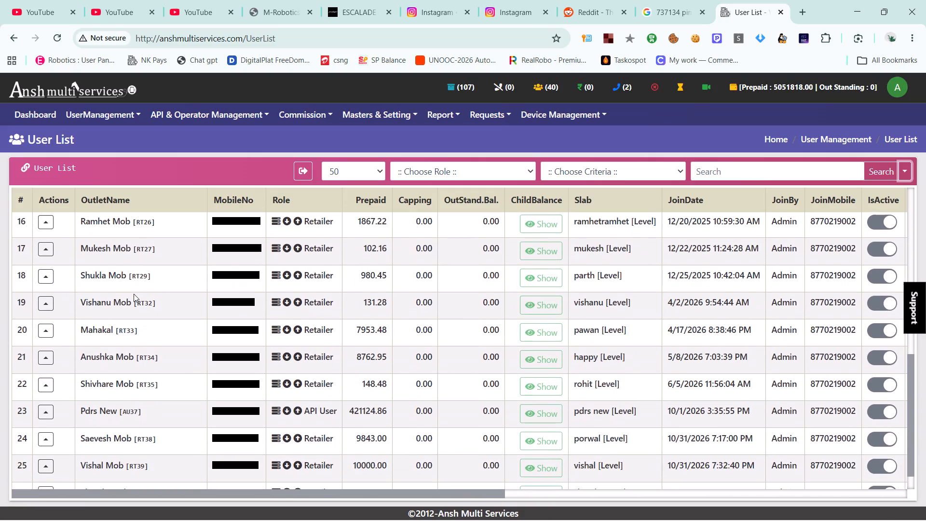
pyautogui.scroll(1, 134, 294)
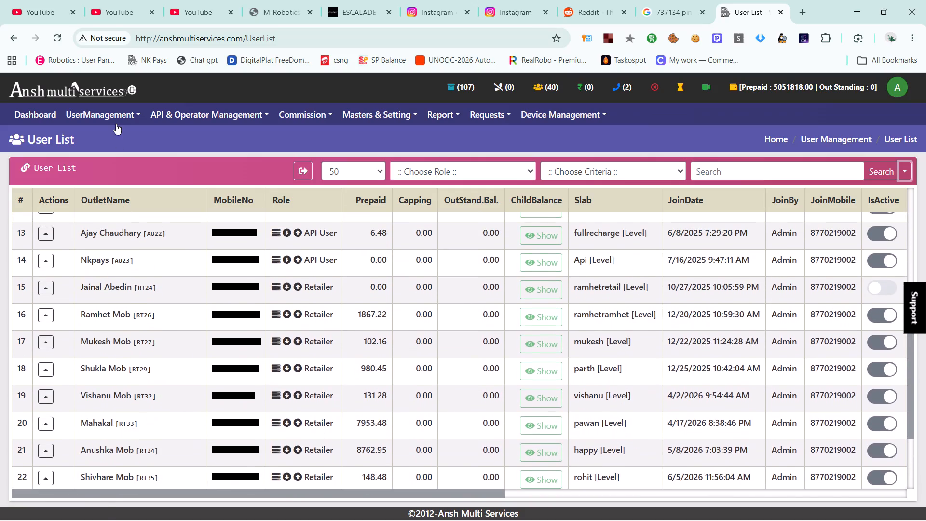
# Start a fresh user creation form with the slab Test 2 [Level] and the role Retailer.
pyautogui.click(102, 117)
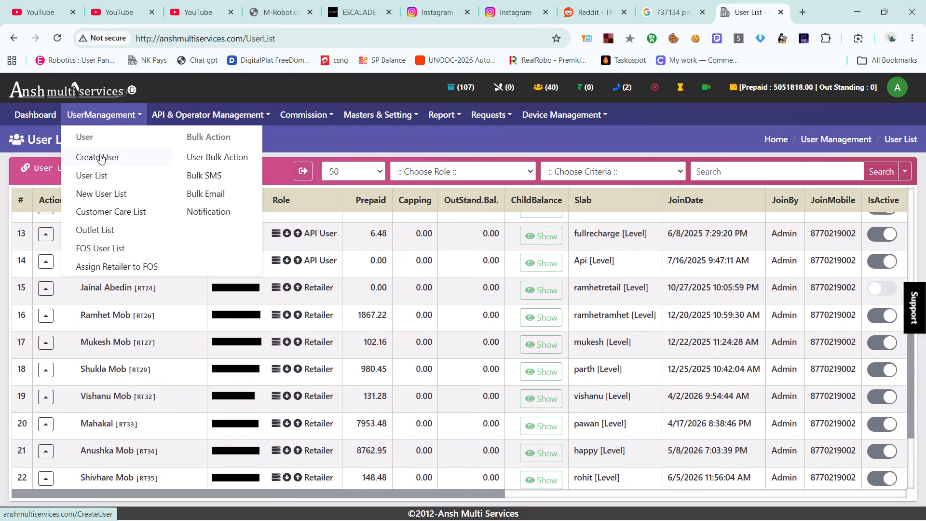
pyautogui.click(100, 155)
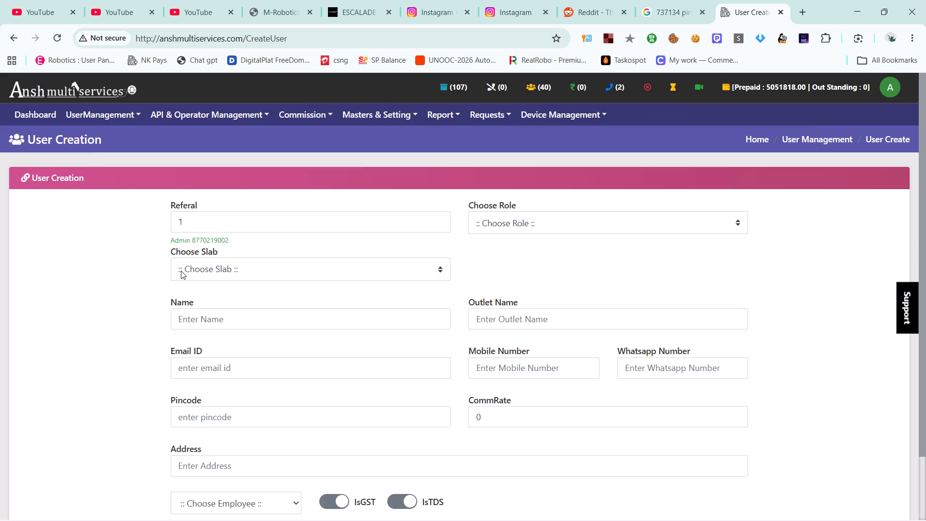
pyautogui.click(198, 271)
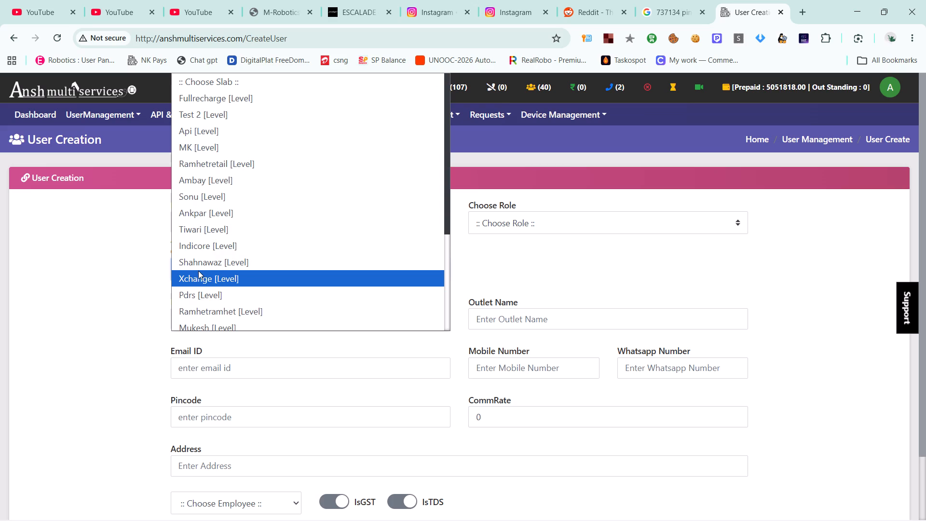
pyautogui.click(195, 120)
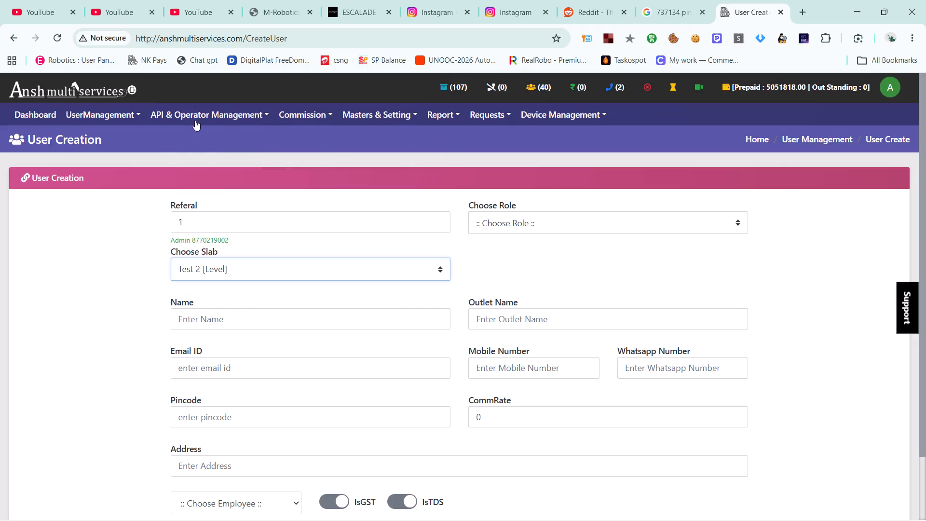
pyautogui.click(505, 227)
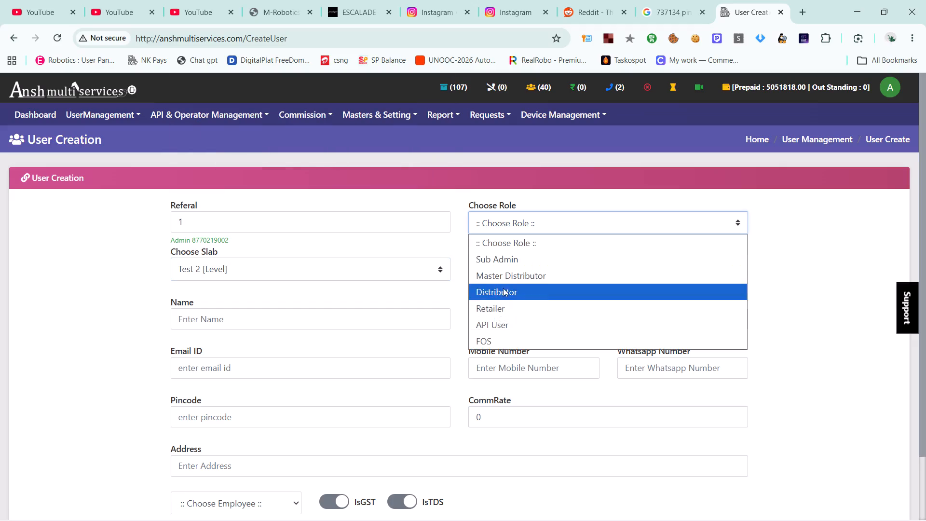
pyautogui.click(499, 307)
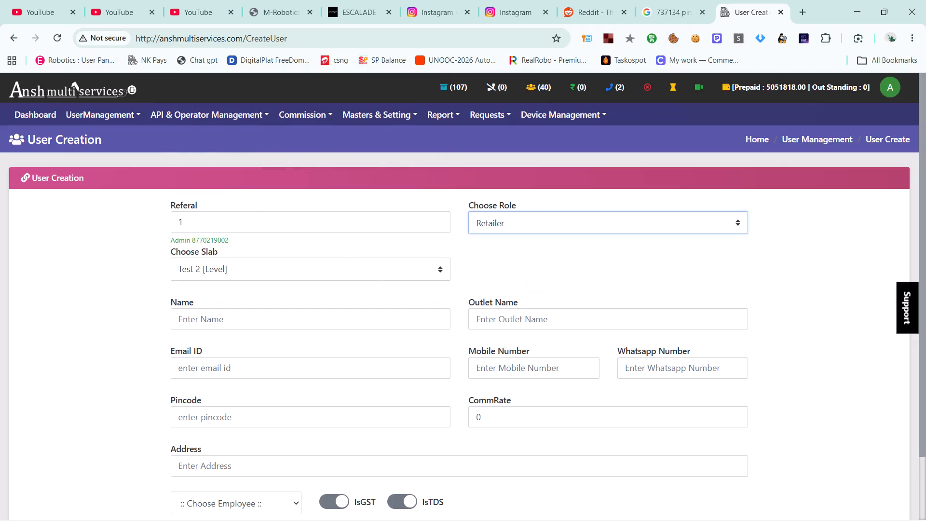
# Enter the contact person's name for the retailer and start filling in the Outlet Name field.
pyautogui.click(375, 320)
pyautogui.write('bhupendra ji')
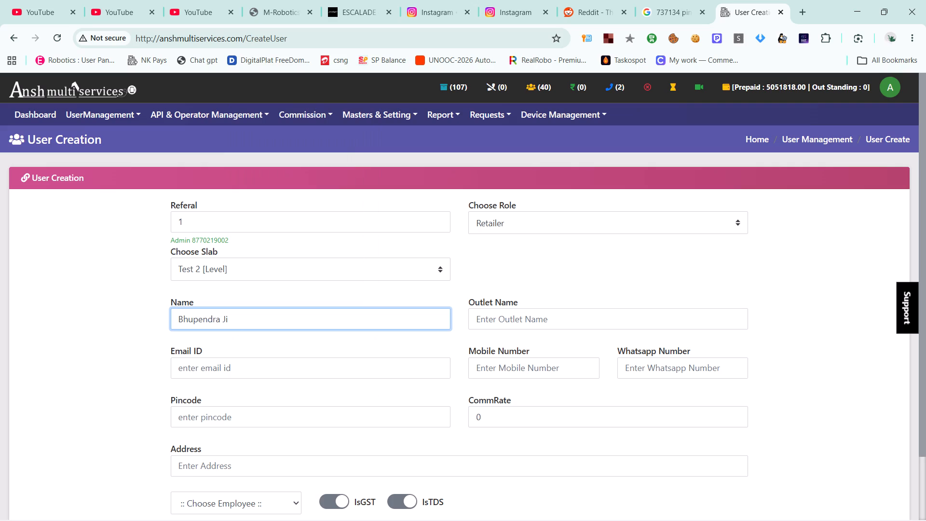
pyautogui.click(543, 320)
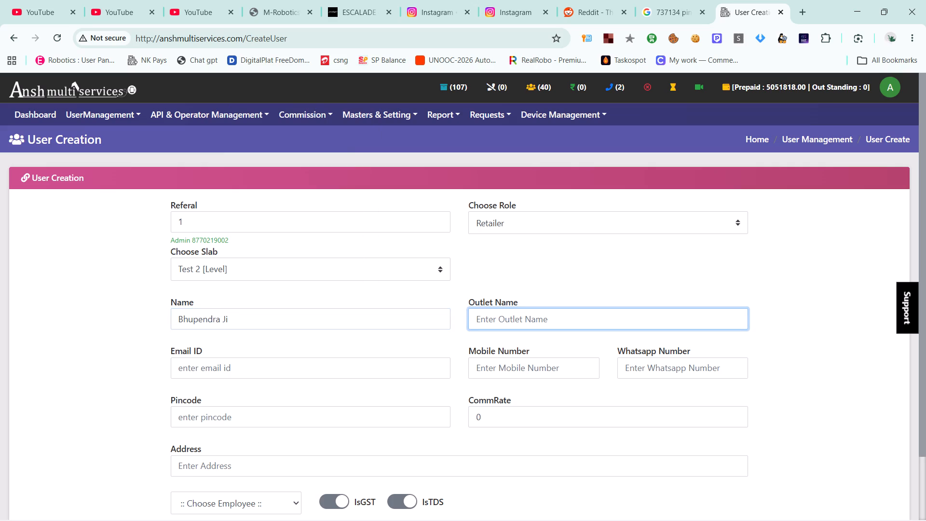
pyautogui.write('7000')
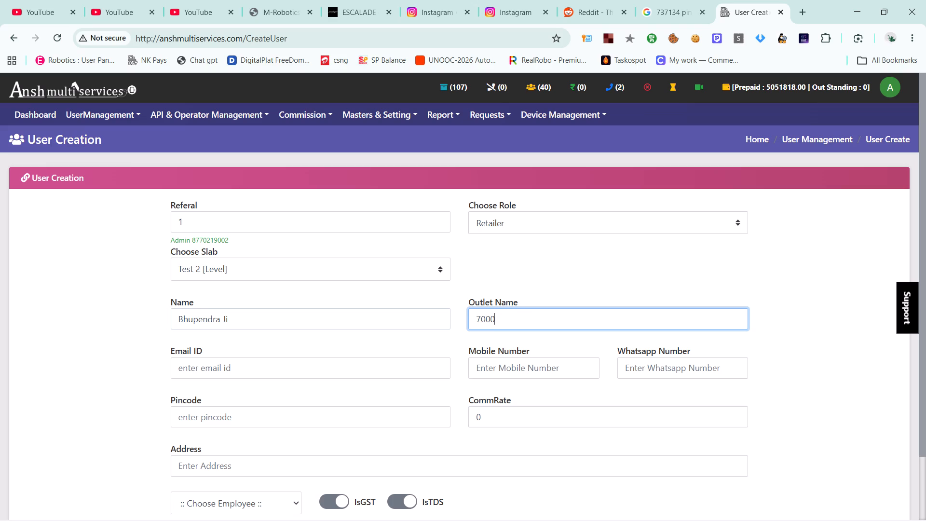
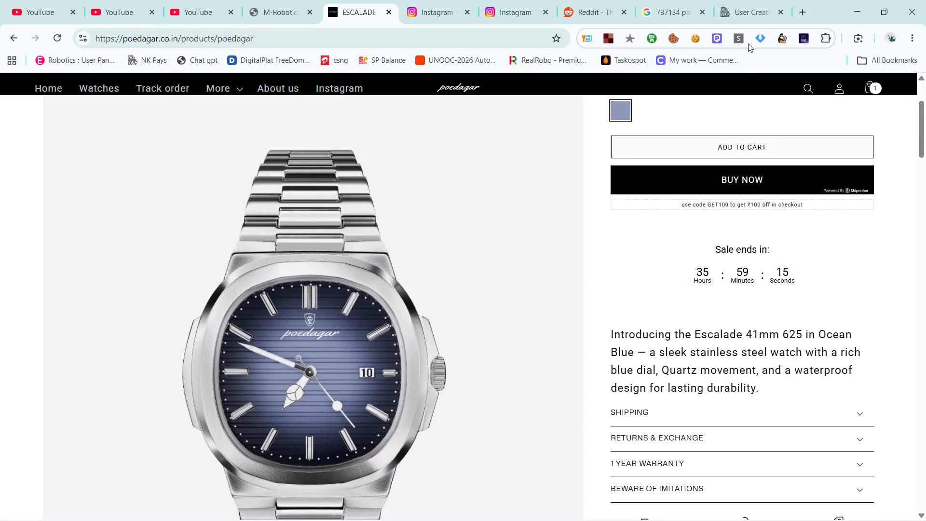
# Return to the Ansh Multi Services user creation form and finish entering the retailer's mobile number in the Outlet Name field.
pyautogui.click(735, 3)
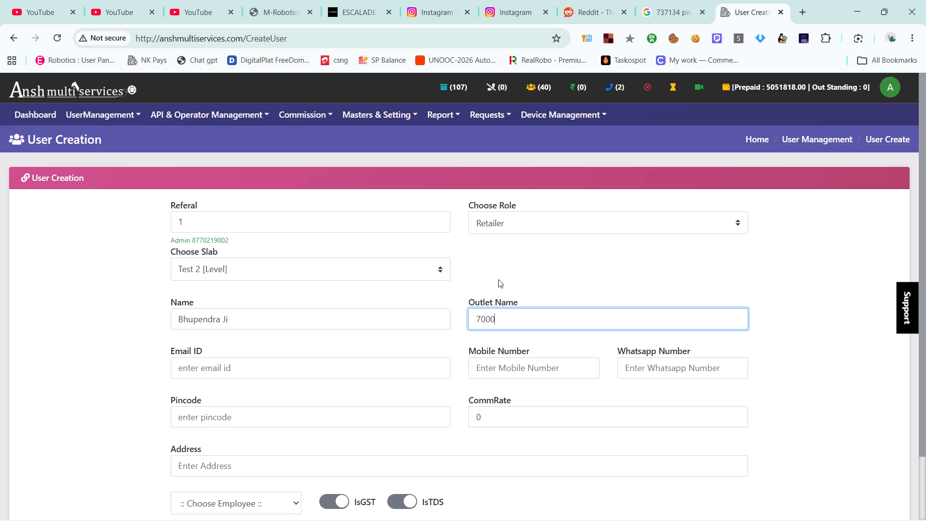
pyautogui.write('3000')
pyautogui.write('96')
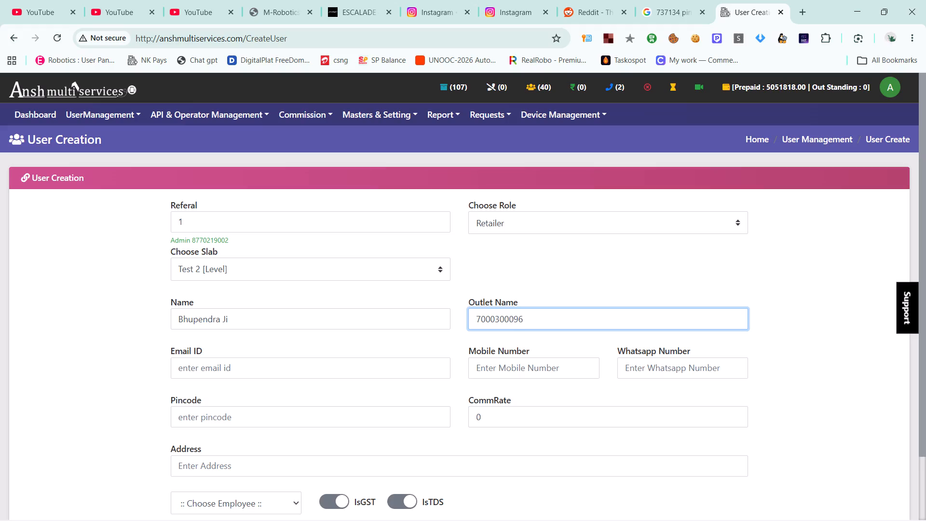